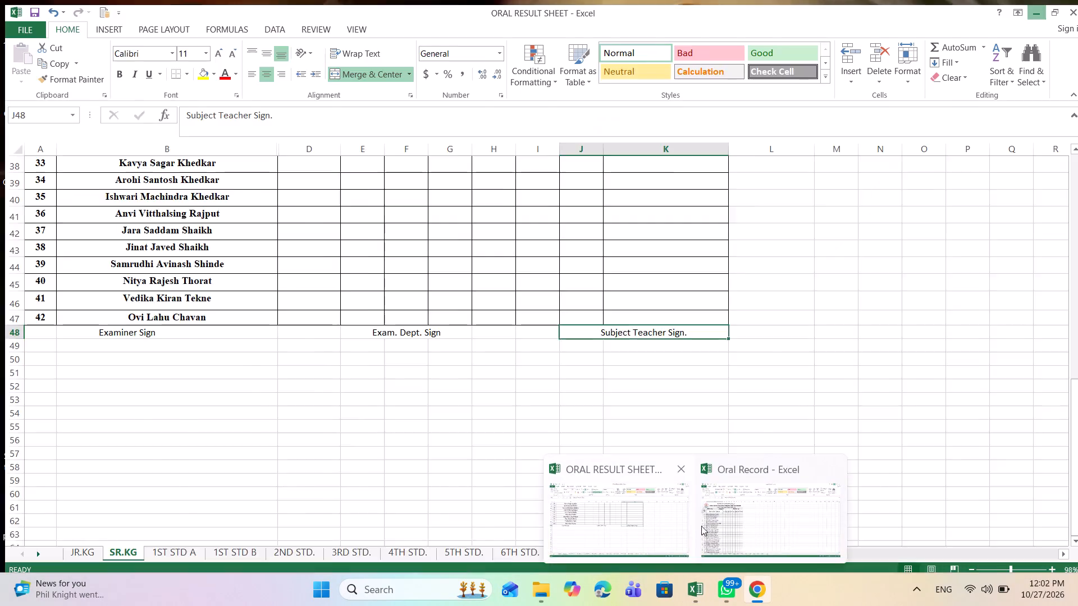
# Close the Chrome profile chooser window that is in front of the desktop.
pyautogui.click(723, 530)
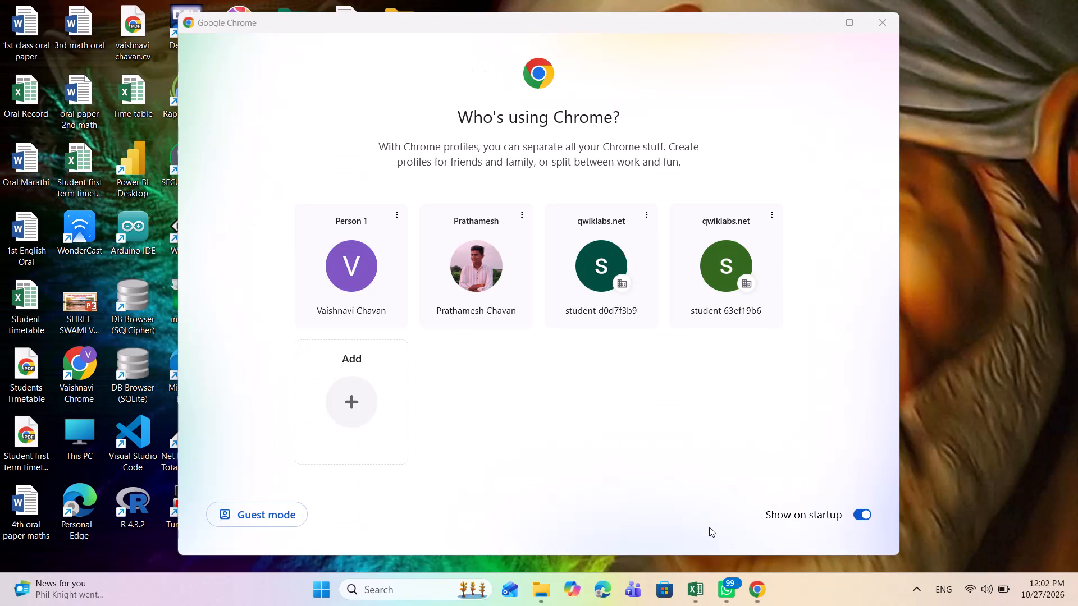
pyautogui.click(695, 591)
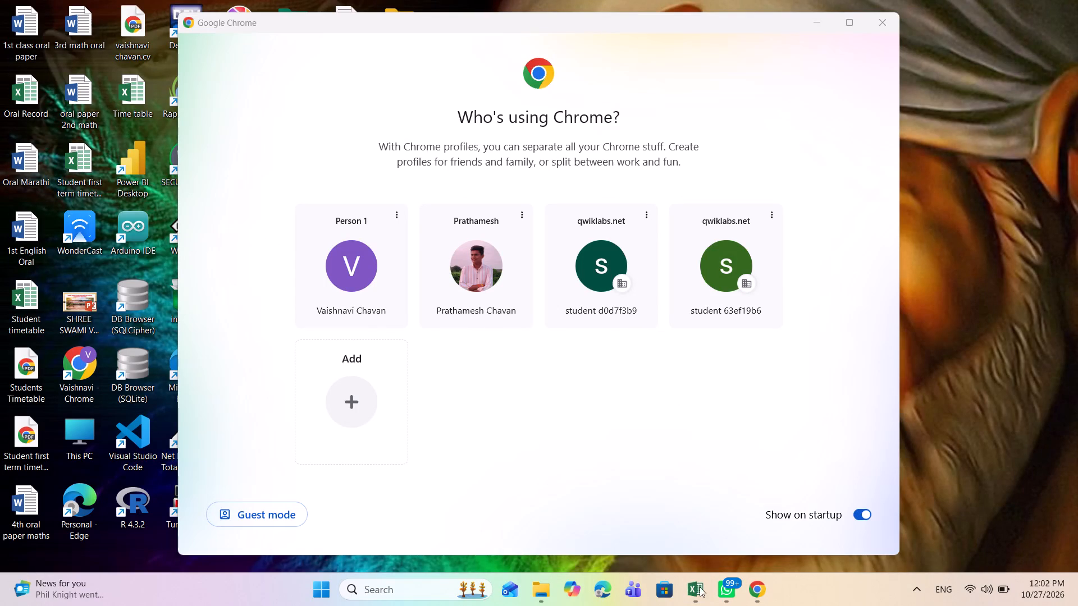
pyautogui.click(696, 591)
pyautogui.click(692, 595)
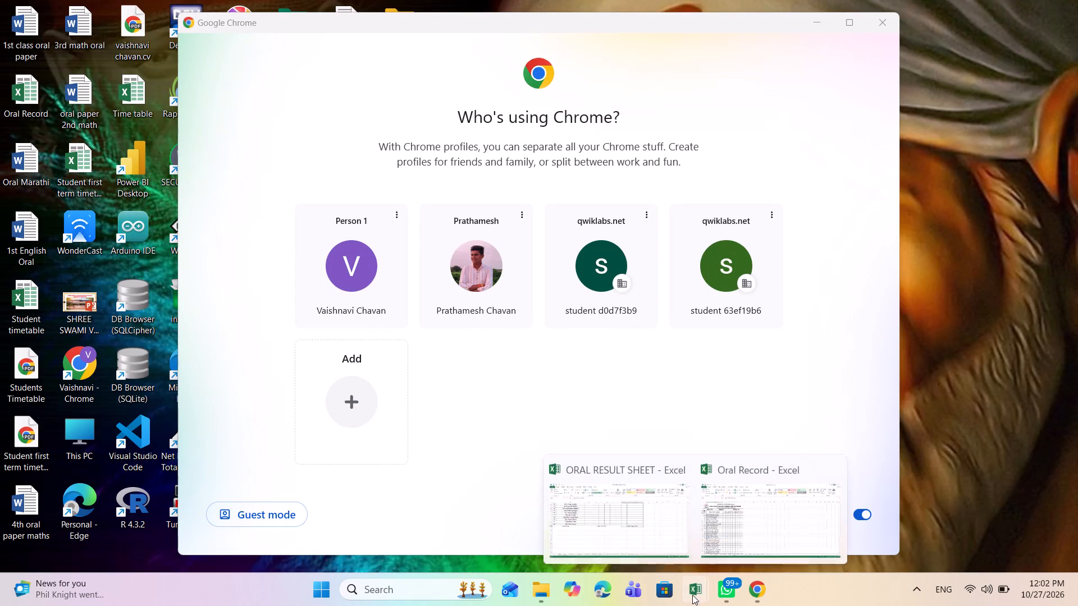
pyautogui.click(881, 15)
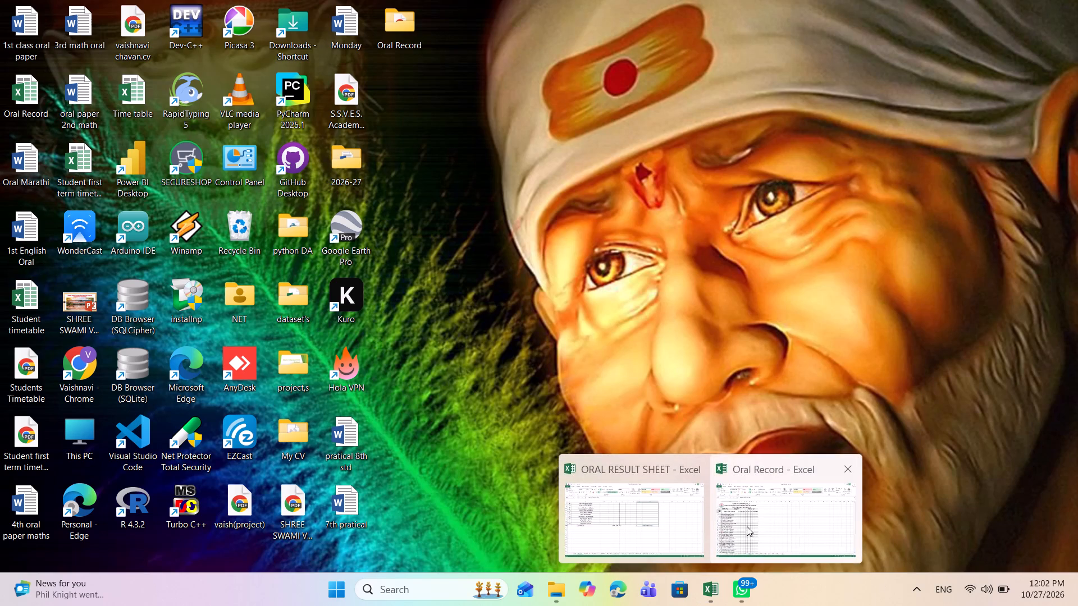
# Switch to the Oral Record workbook in Excel and open its 2nd B sheet.
pyautogui.click(751, 524)
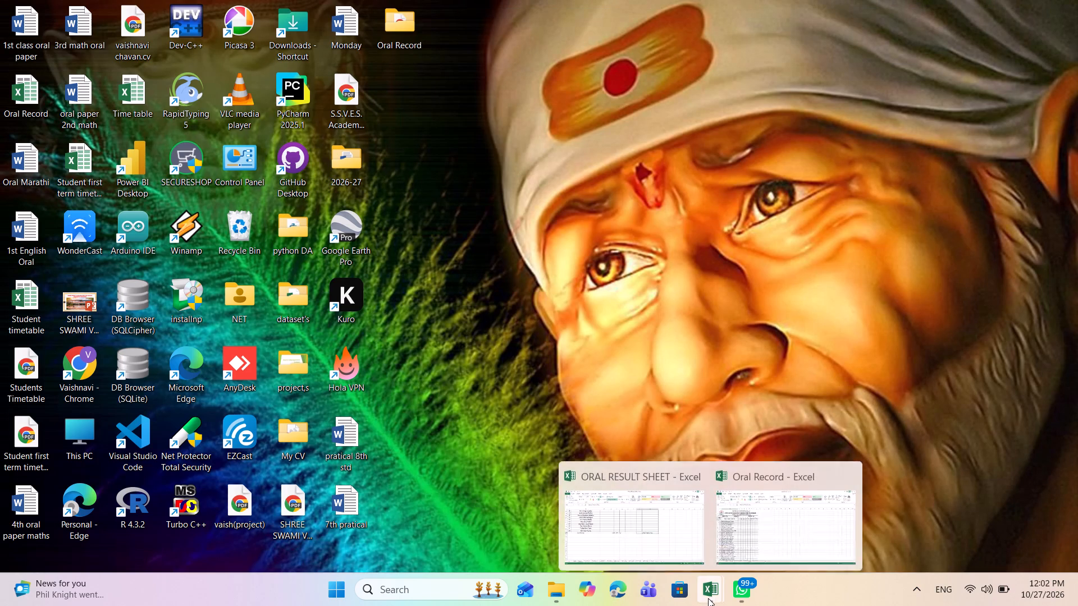
pyautogui.tripleClick(747, 517)
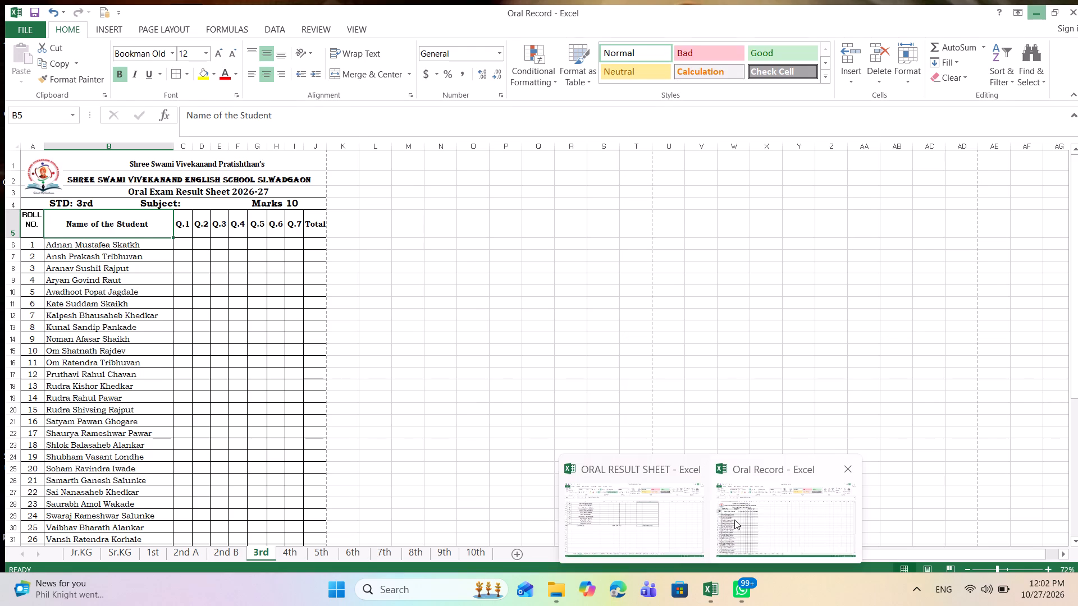
pyautogui.doubleClick(734, 520)
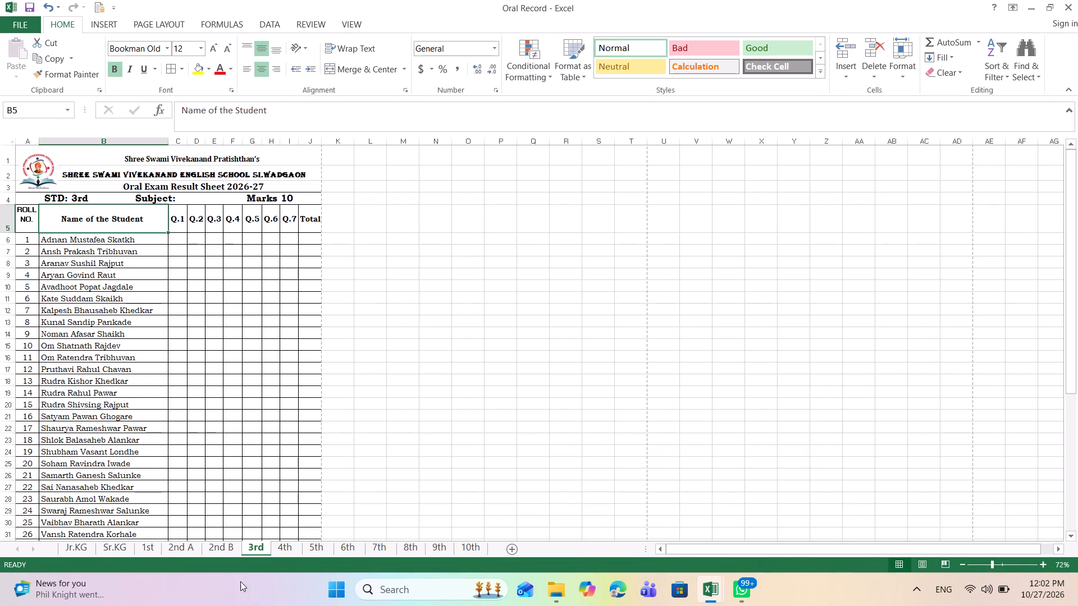
pyautogui.click(220, 546)
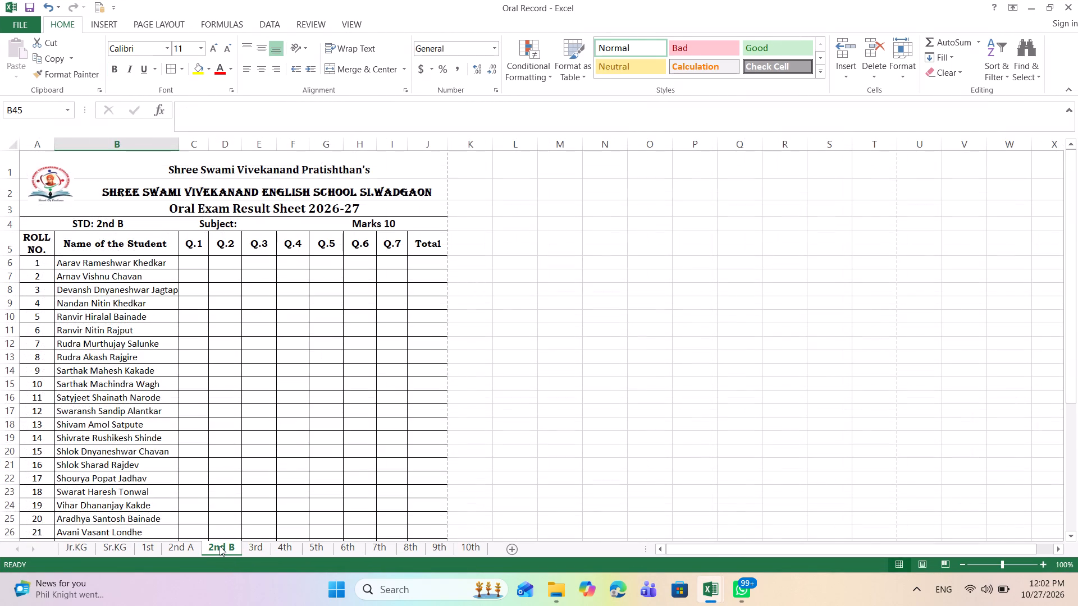
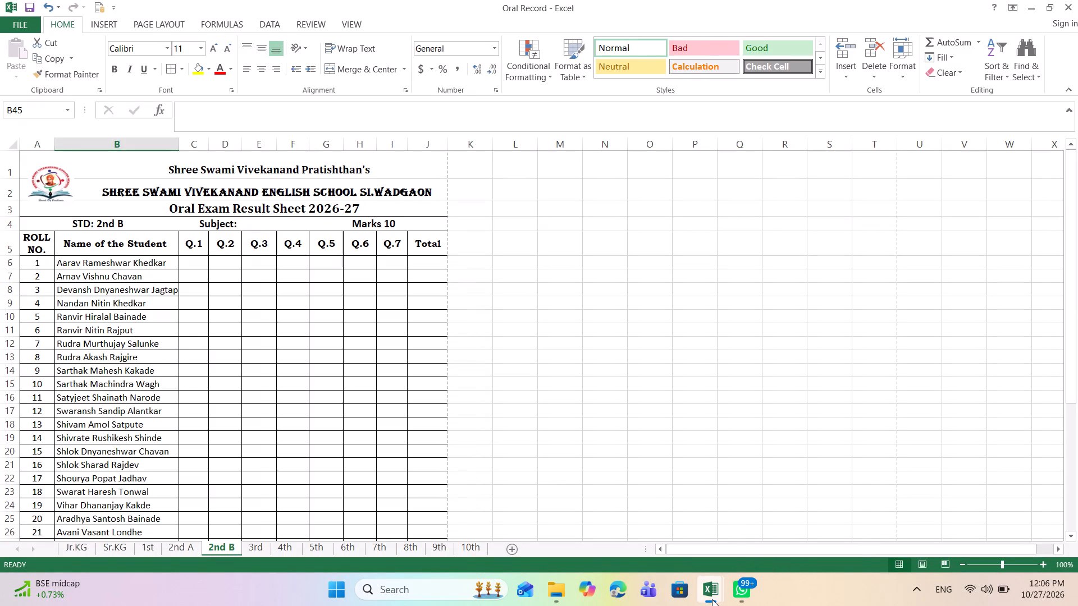
# Switch to the ORAL RESULT SHEET workbook and examine the heading and table layout at the top of its SR.KG sheet.
pyautogui.click(615, 531)
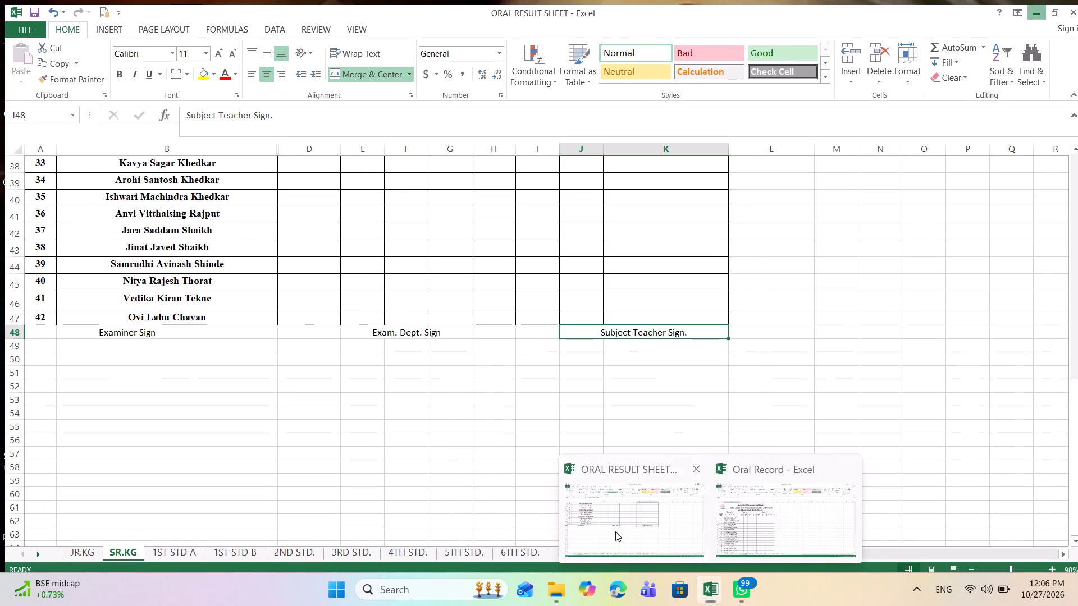
pyautogui.scroll(9, 444, 421)
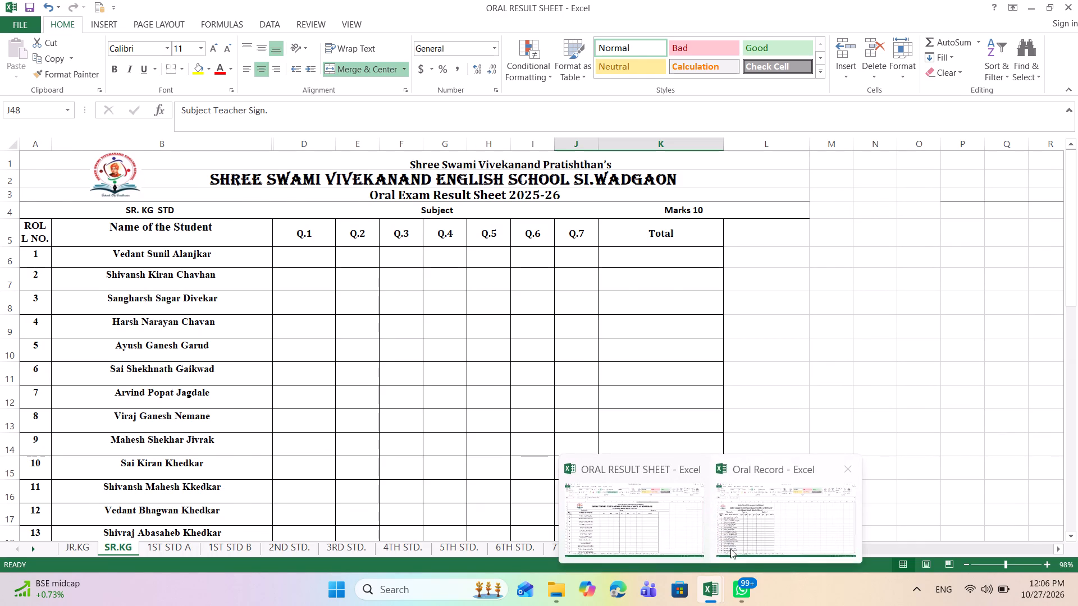
# Switch back to the Oral Record workbook, return to the top of its 2nd B sheet, and save the workbook.
pyautogui.click(762, 519)
pyautogui.scroll(3, 438, 499)
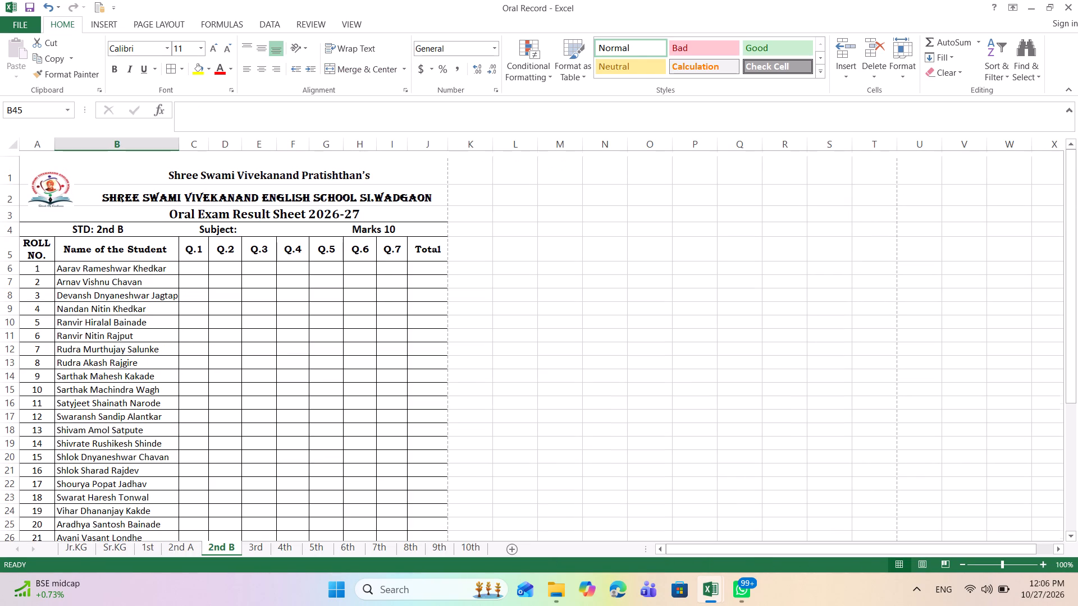
pyautogui.scroll(1, 438, 499)
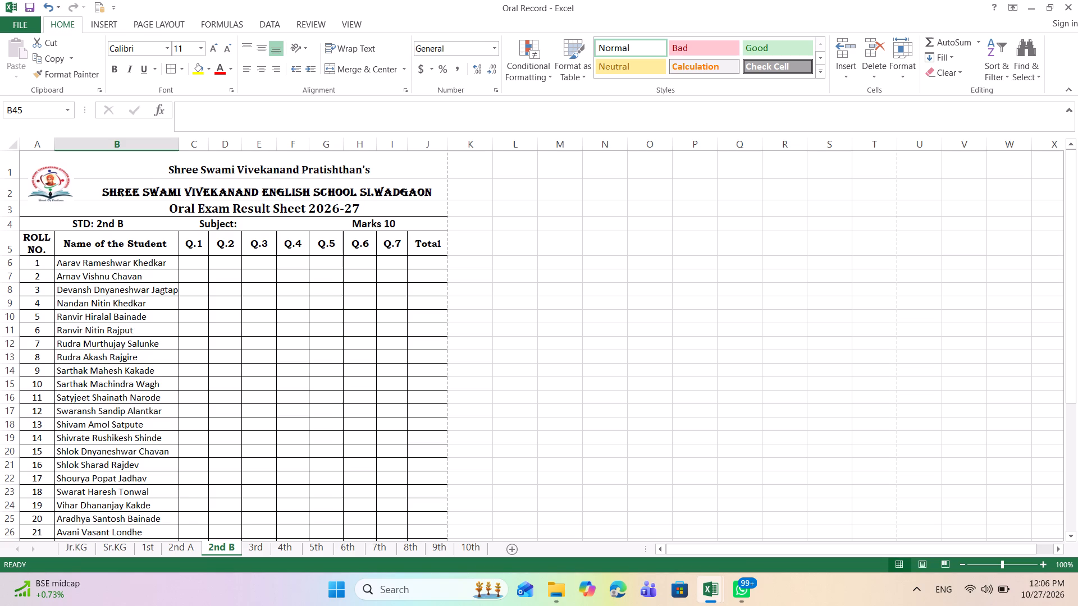
pyautogui.hotkey('ctrl', 's')
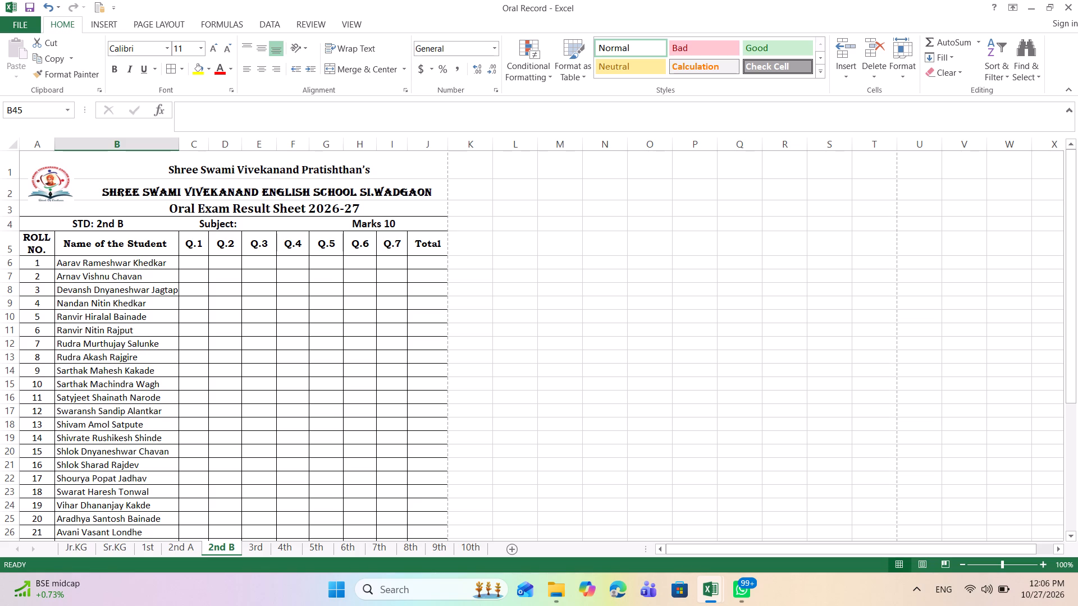
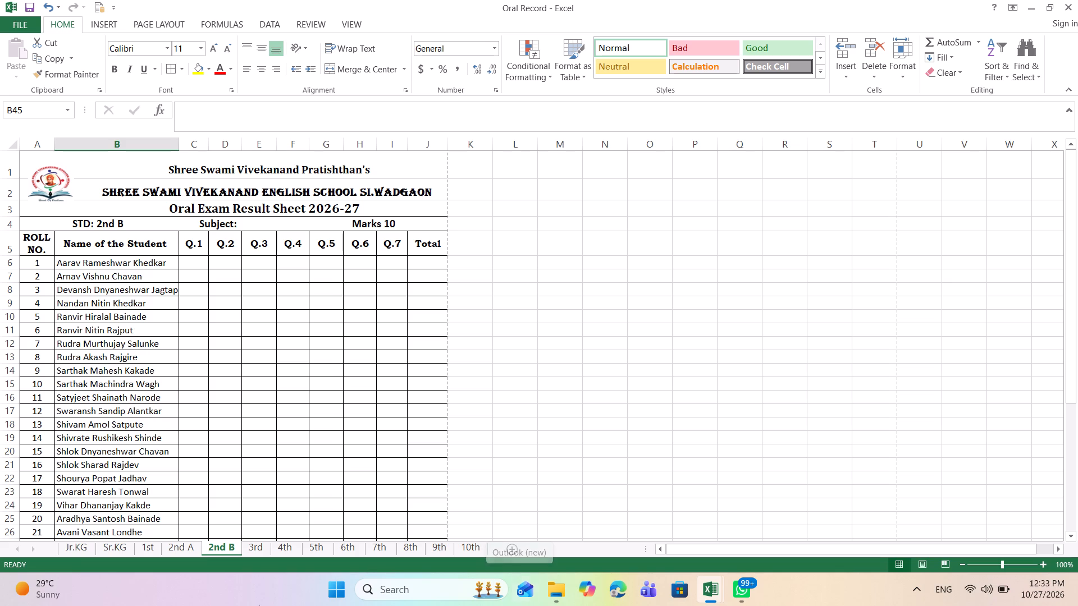
# Open the 3rd sheet of the Oral Record workbook to view its oral exam result table.
pyautogui.click(254, 552)
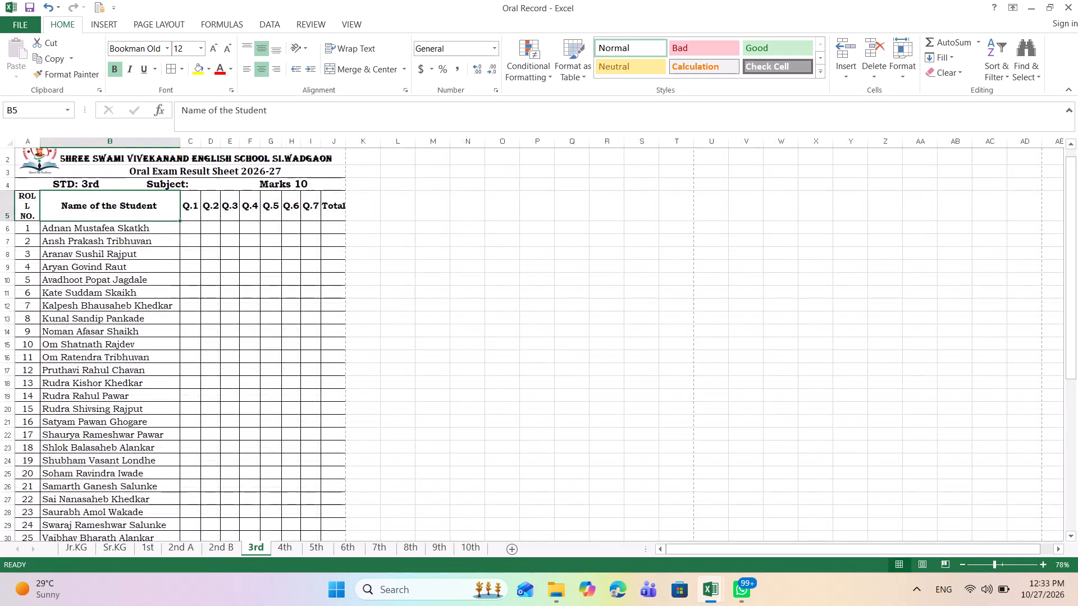
pyautogui.hscroll(6, 129, 315)
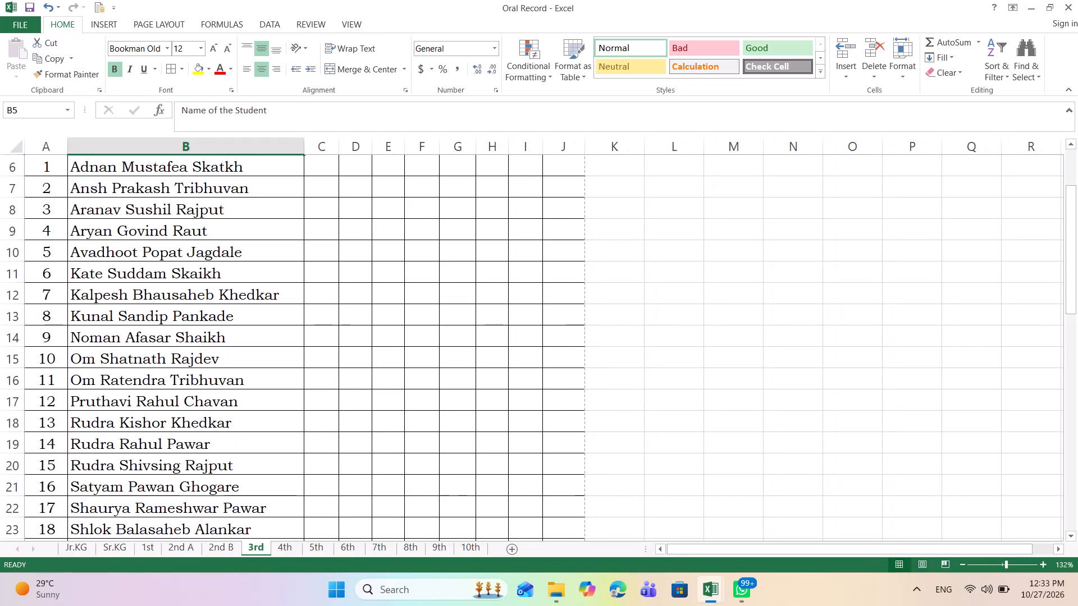
pyautogui.scroll(-2, 129, 315)
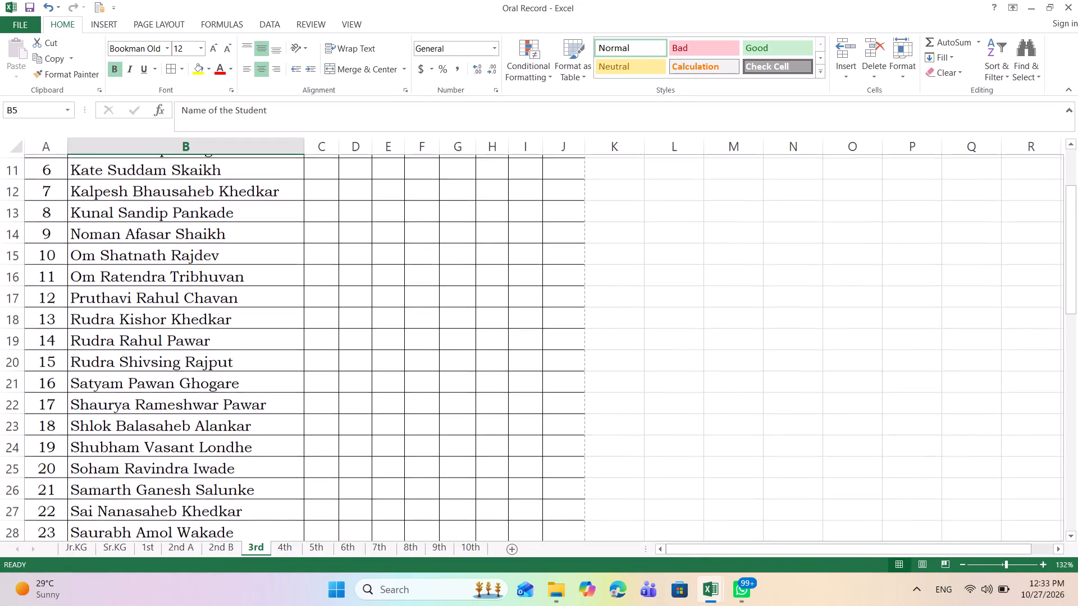
pyautogui.scroll(-4, 129, 315)
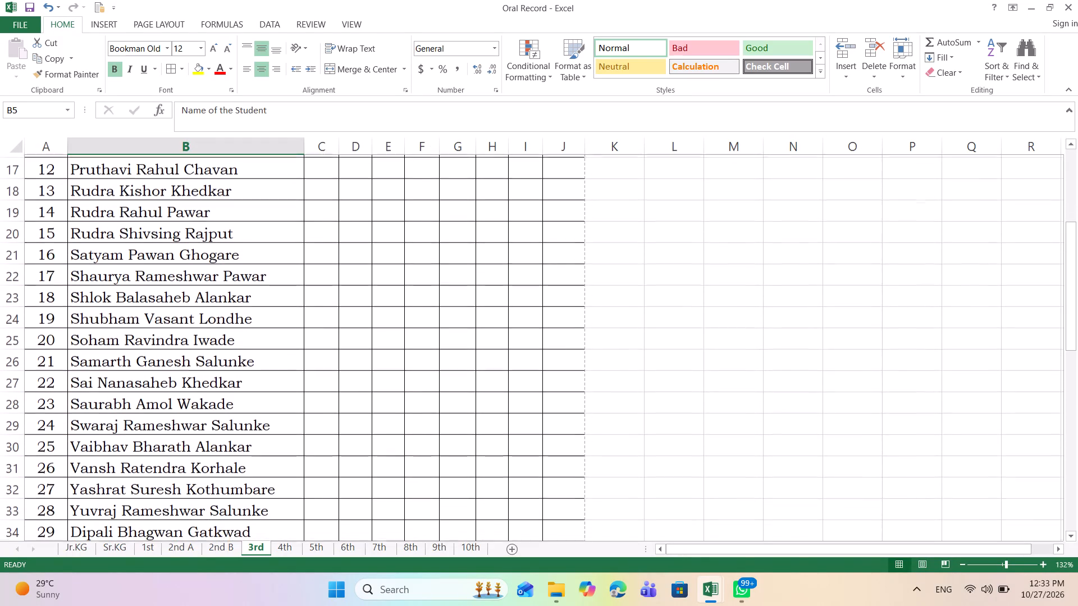
pyautogui.scroll(-2, 129, 315)
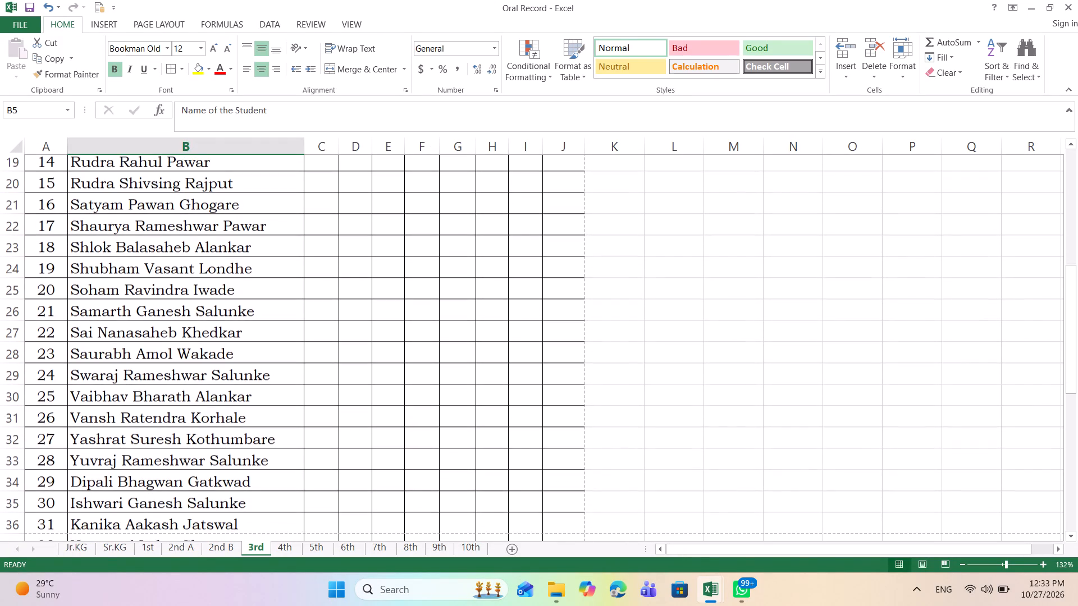
pyautogui.scroll(-1, 129, 315)
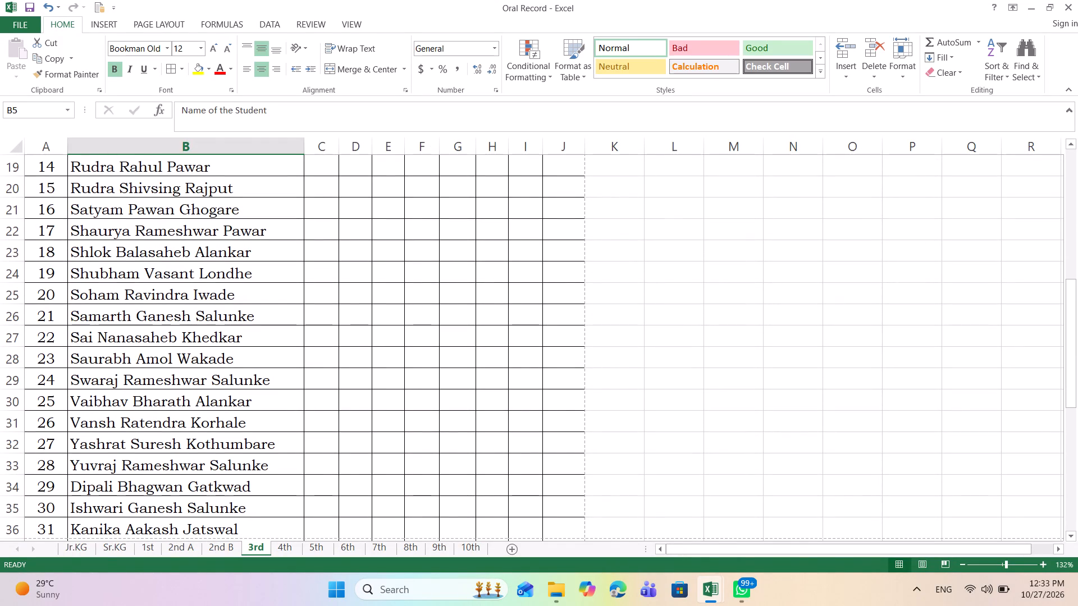
pyautogui.doubleClick(236, 253)
pyautogui.press('BackSpace')
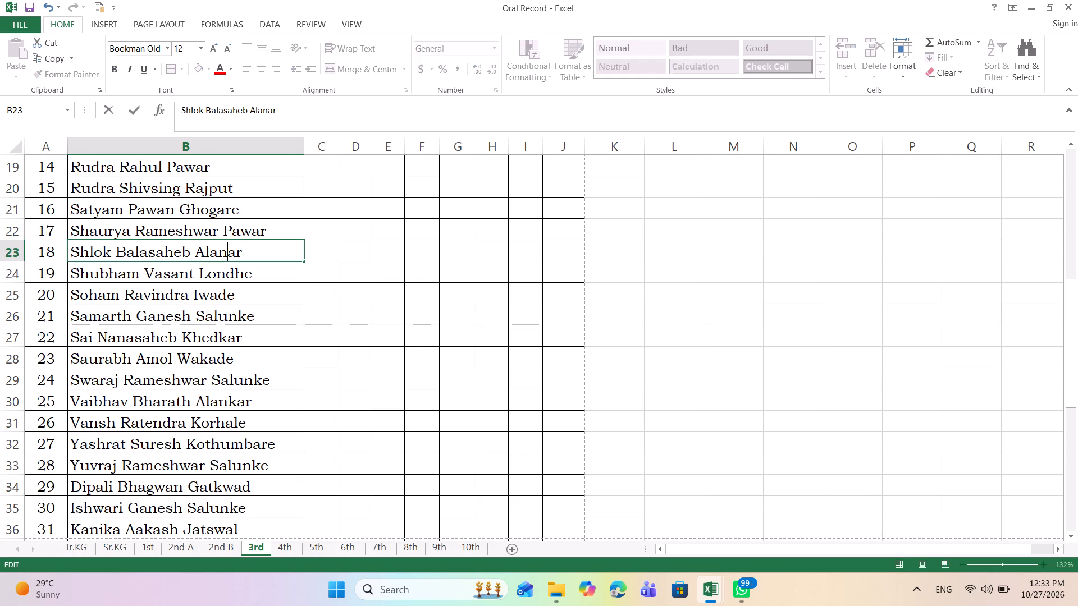
pyautogui.press('j')
pyautogui.click(199, 292)
pyautogui.doubleClick(199, 292)
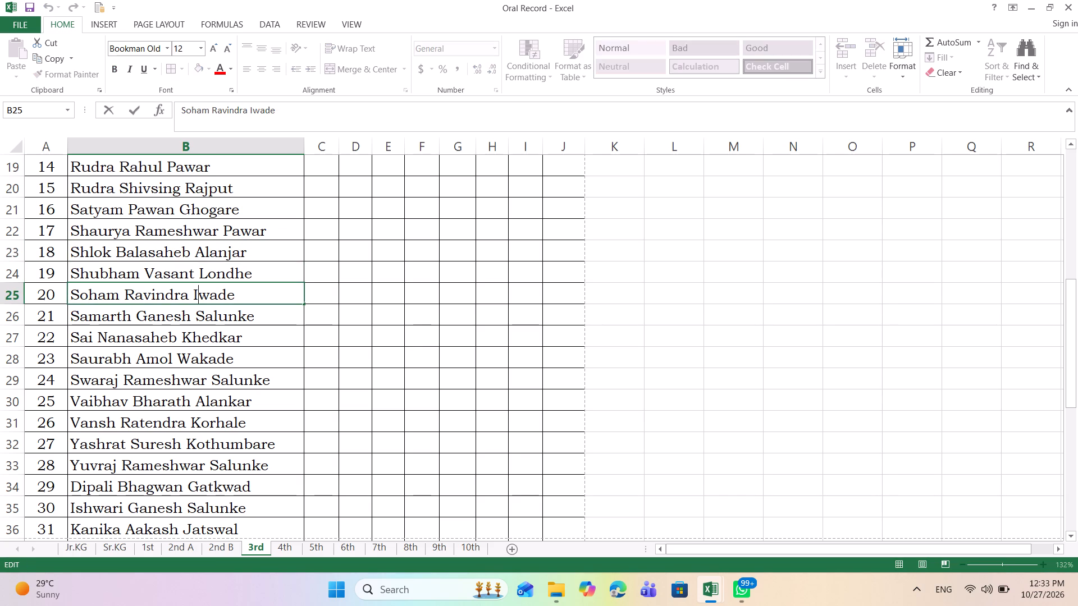
pyautogui.press('BackSpace')
pyautogui.hotkey('shift', 't')
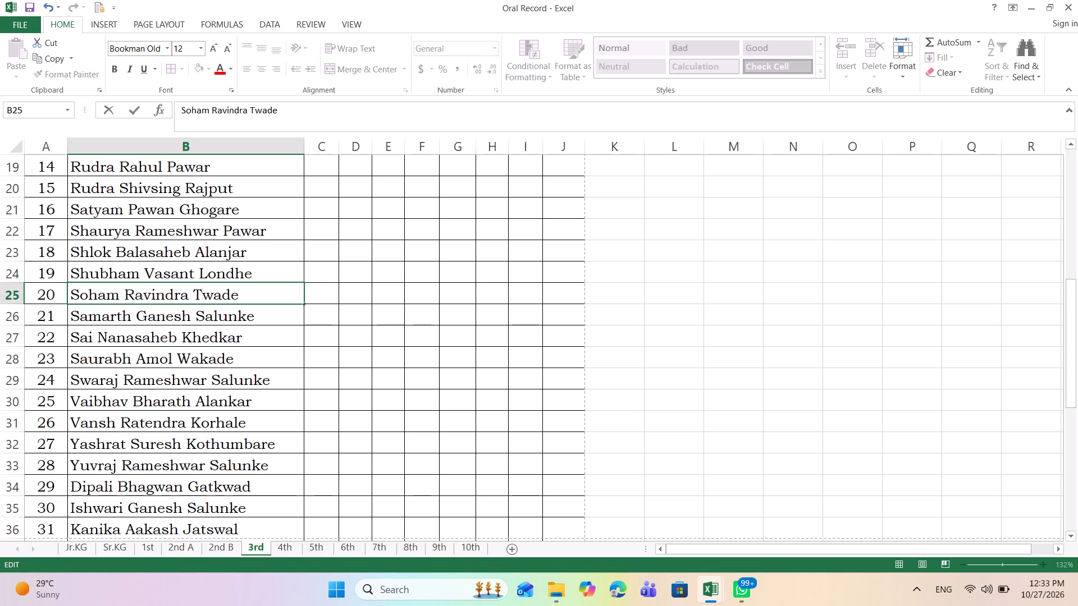
pyautogui.doubleClick(234, 401)
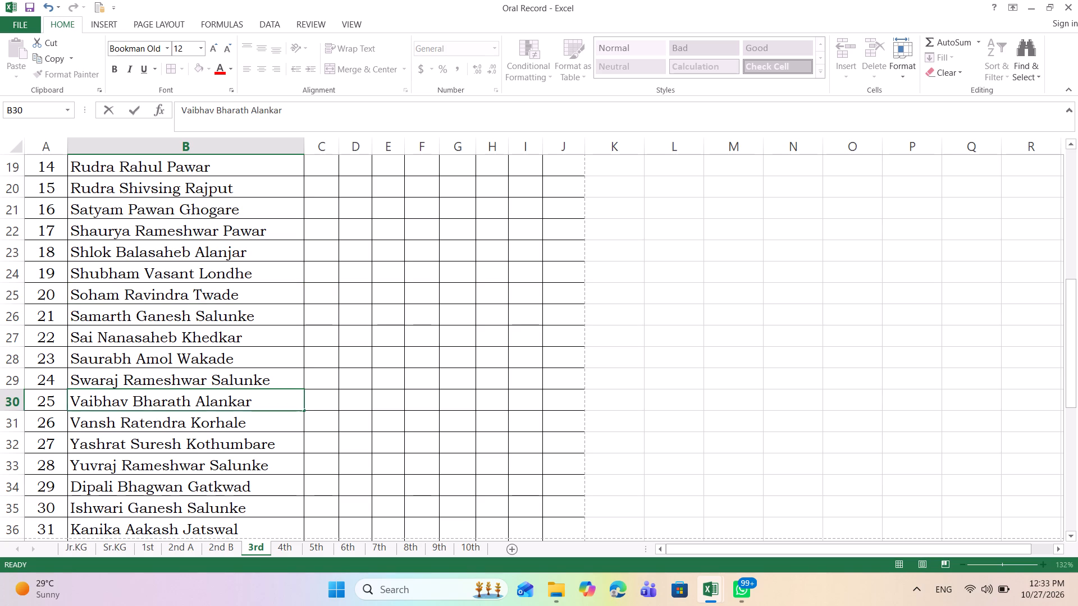
pyautogui.press('BackSpace')
pyautogui.hotkey('shift', 'j')
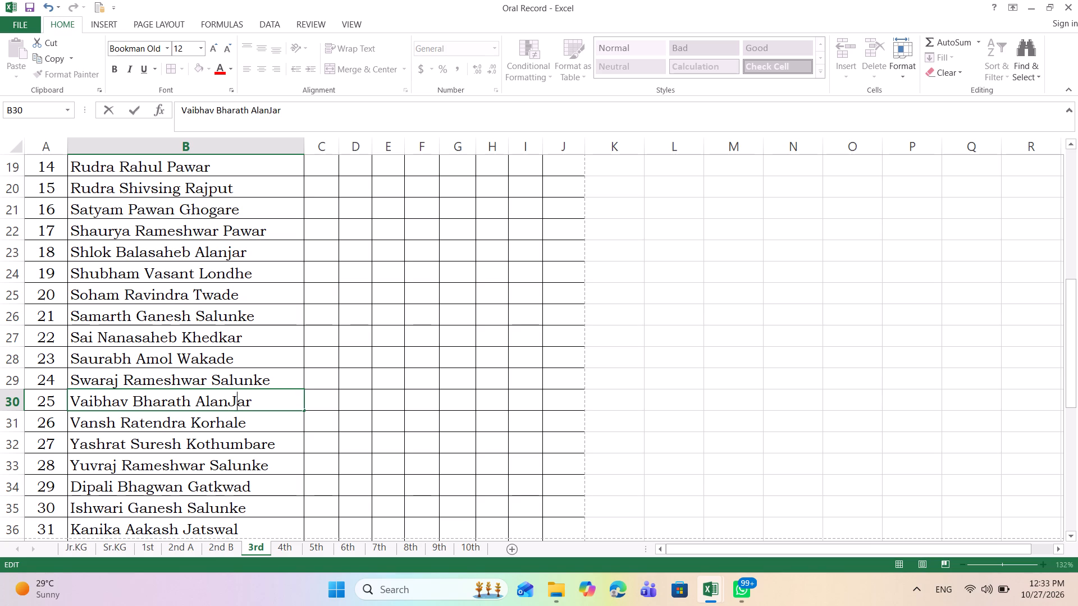
pyautogui.press('BackSpace')
pyautogui.press('j')
pyautogui.scroll(-1, 190, 460)
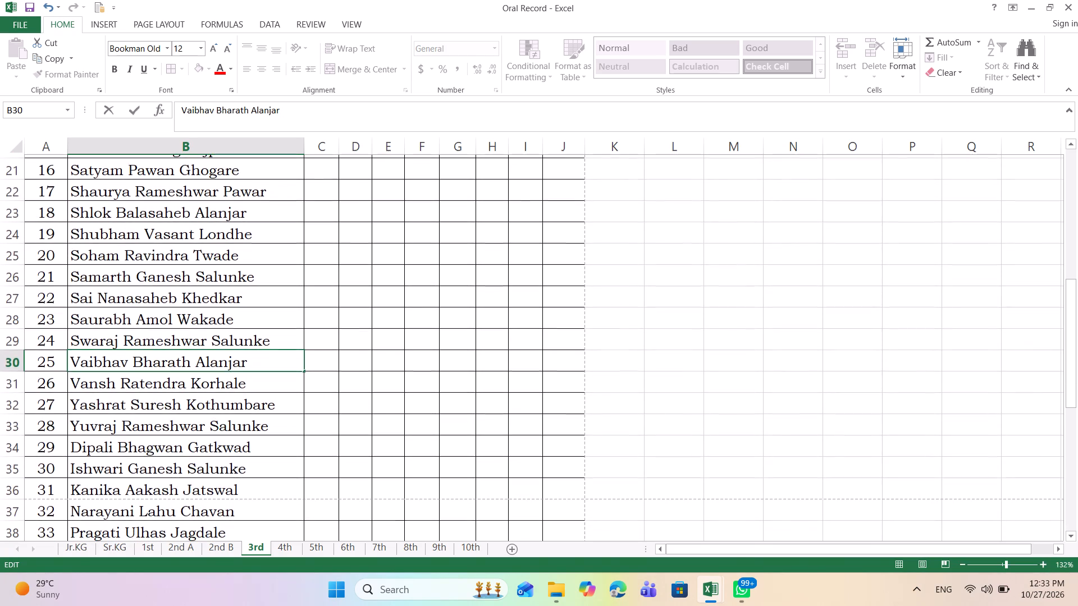
pyautogui.scroll(-2, 190, 460)
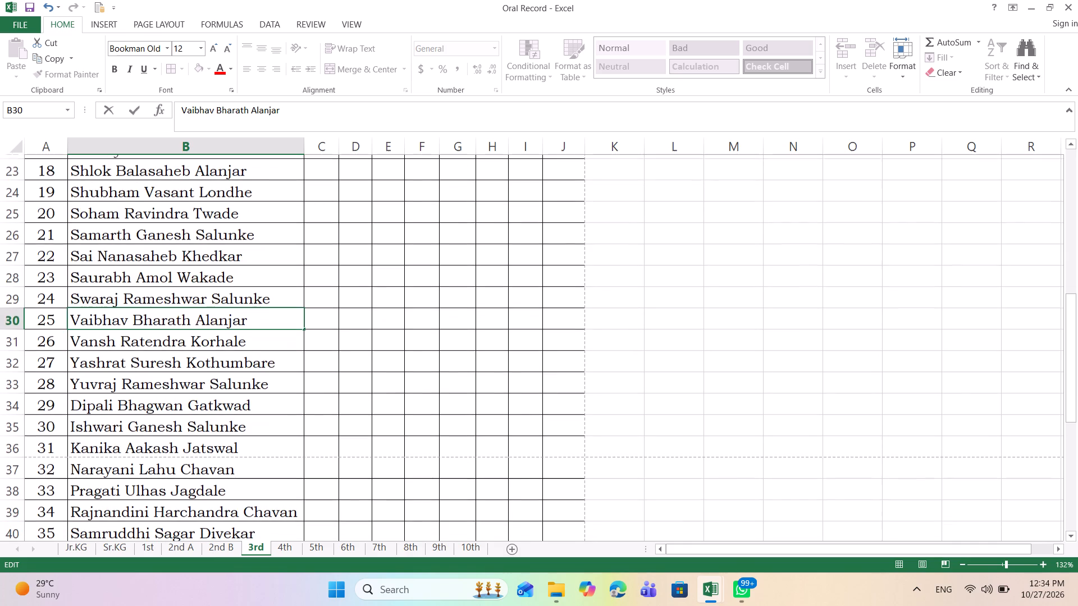
pyautogui.scroll(-1, 190, 460)
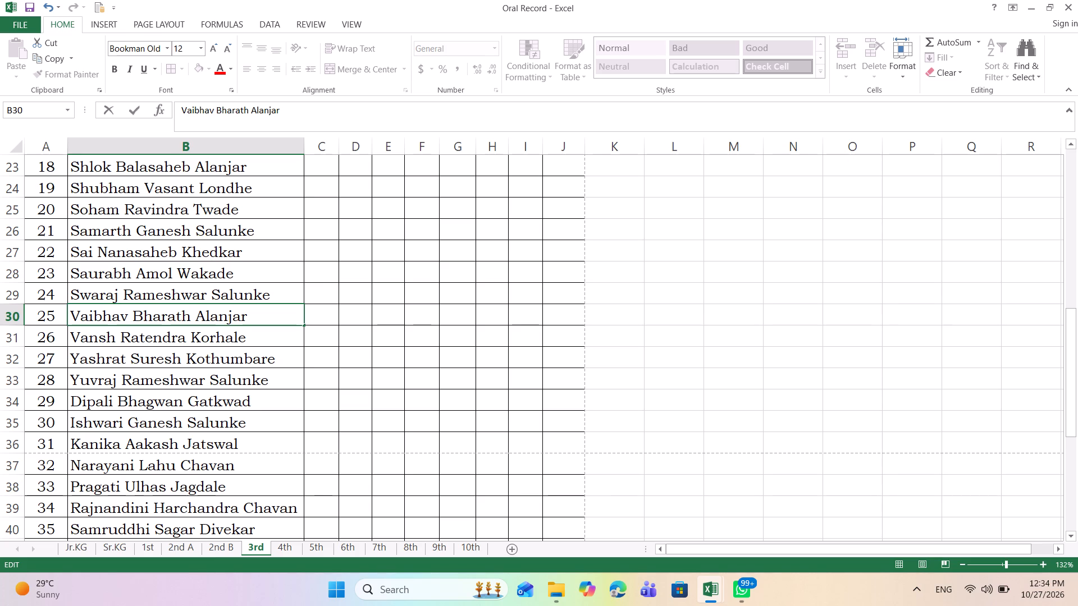
pyautogui.scroll(-1, 226, 485)
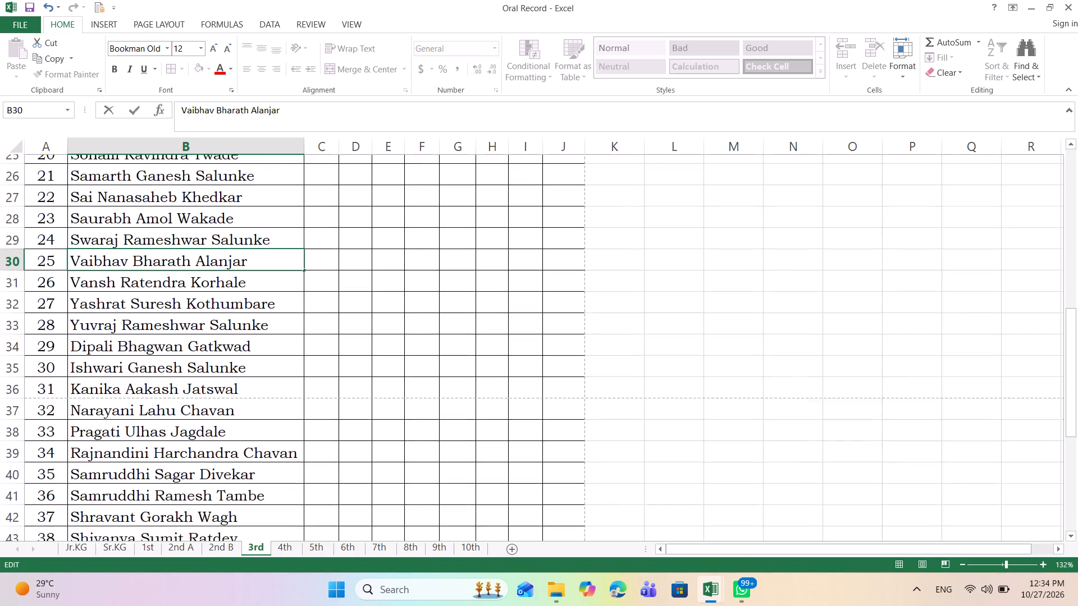
pyautogui.scroll(-1, 226, 485)
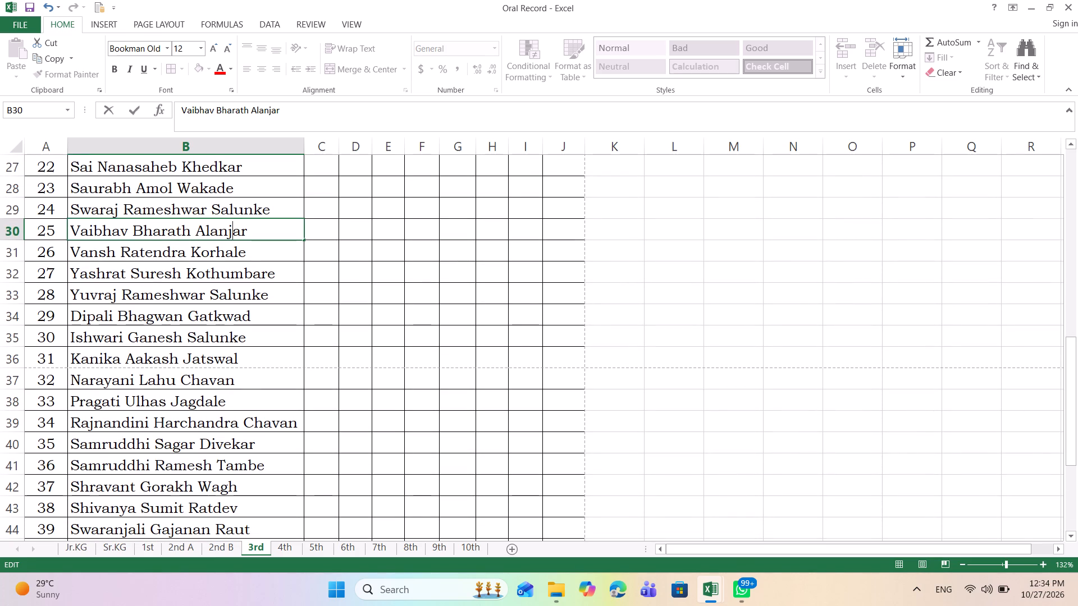
pyautogui.doubleClick(204, 362)
pyautogui.press('BackSpace')
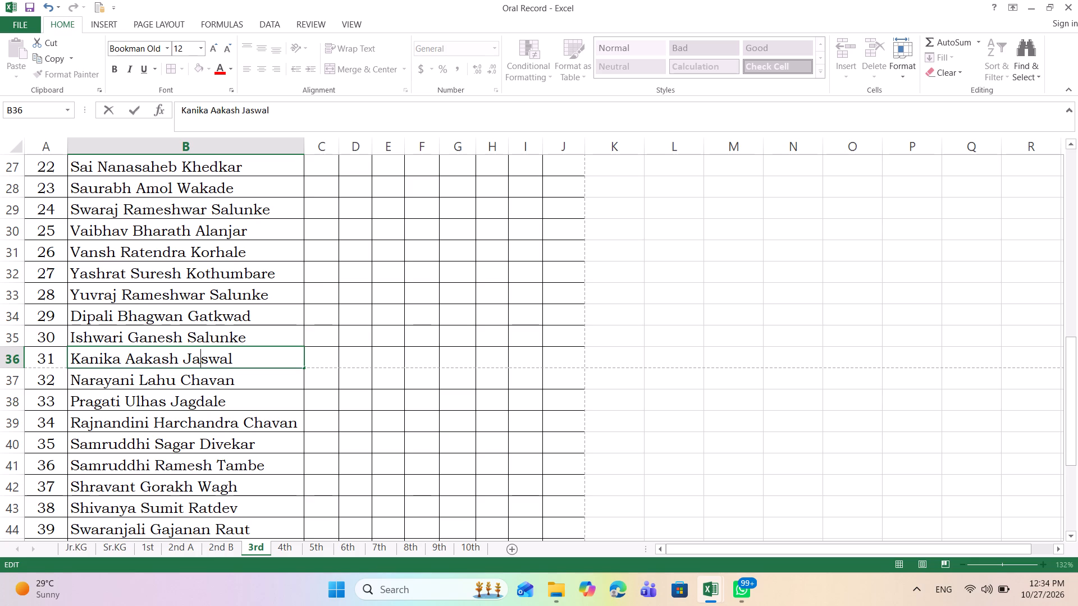
pyautogui.press('y')
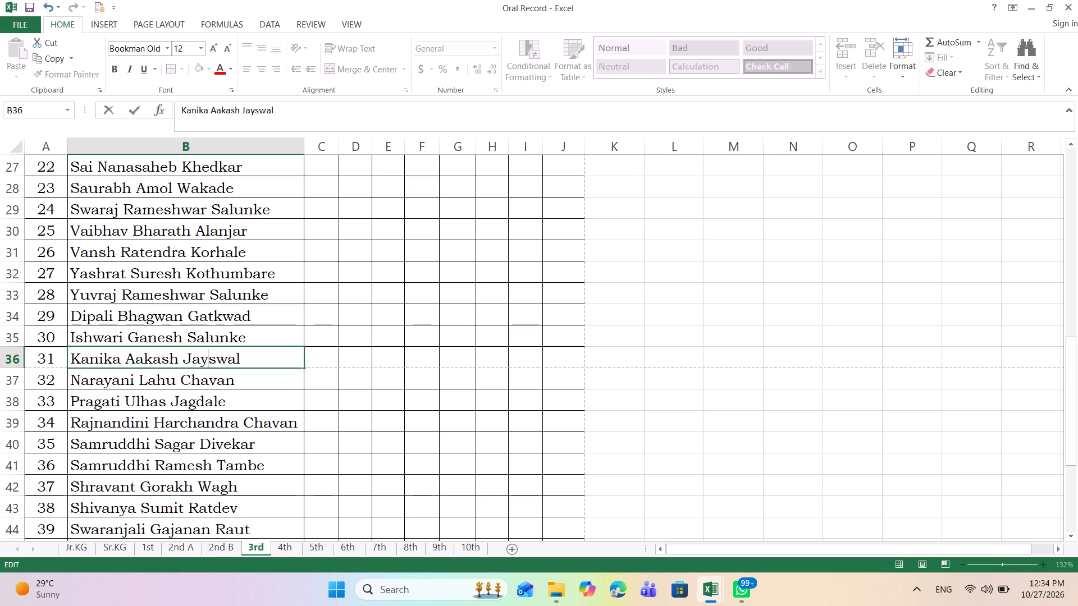
pyautogui.scroll(-1, 204, 425)
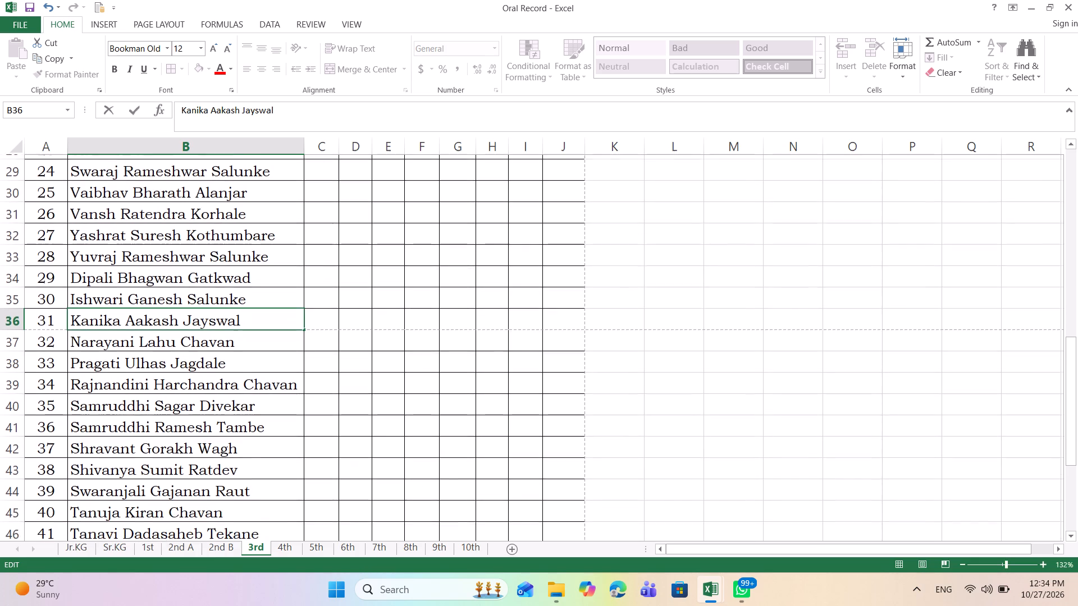
pyautogui.scroll(-2, 204, 425)
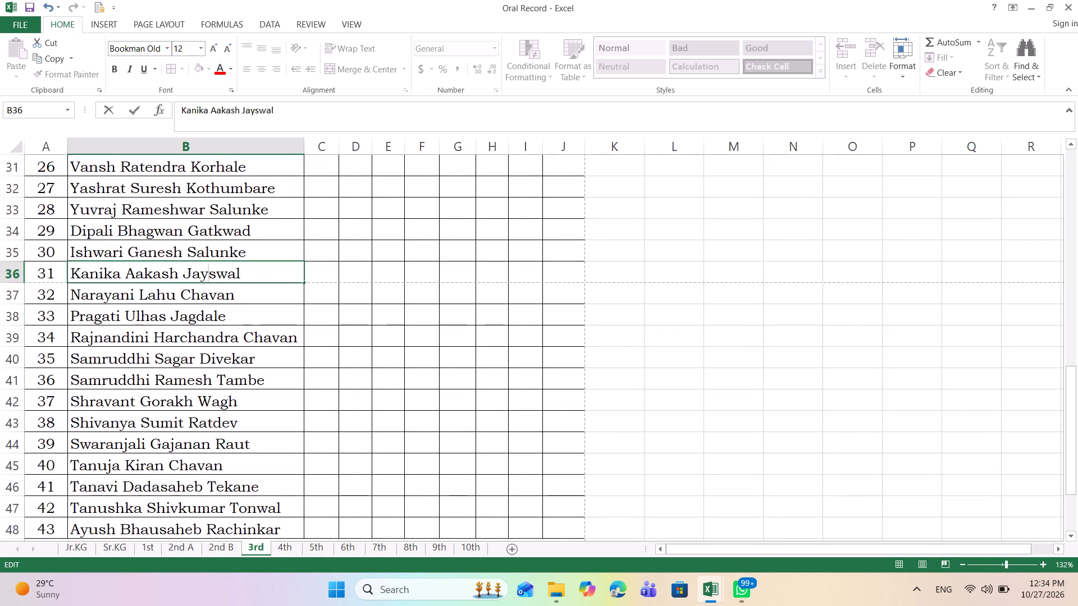
pyautogui.scroll(-2, 204, 425)
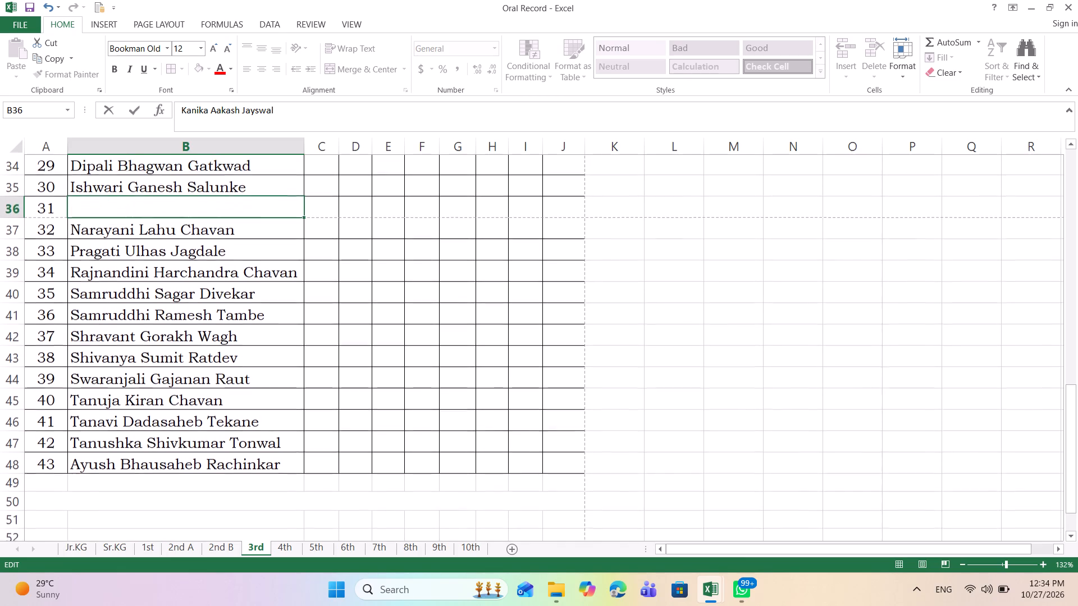
pyautogui.scroll(-1, 204, 425)
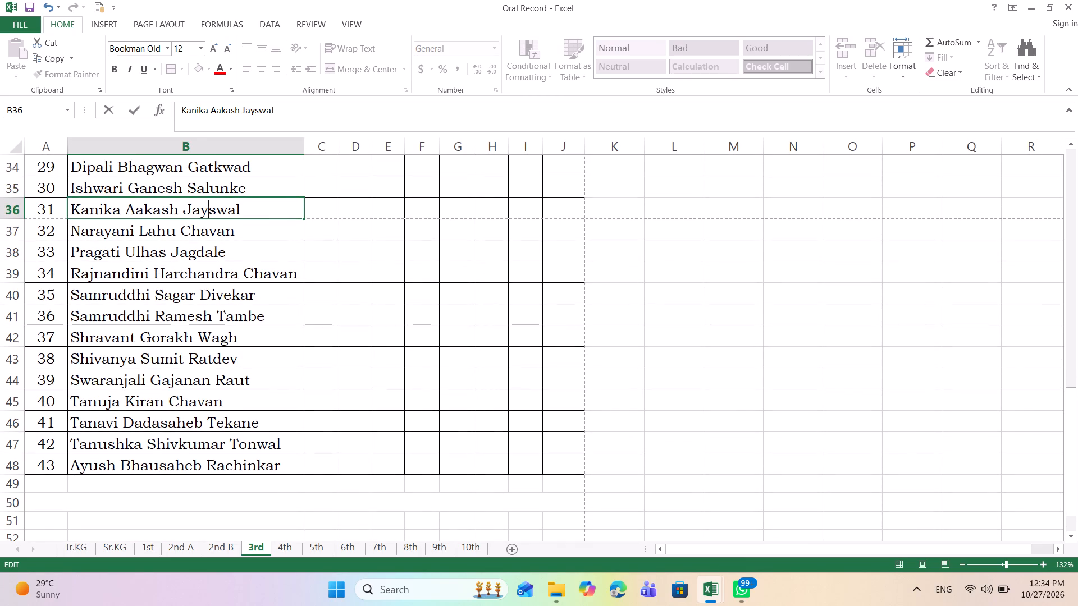
pyautogui.doubleClick(241, 448)
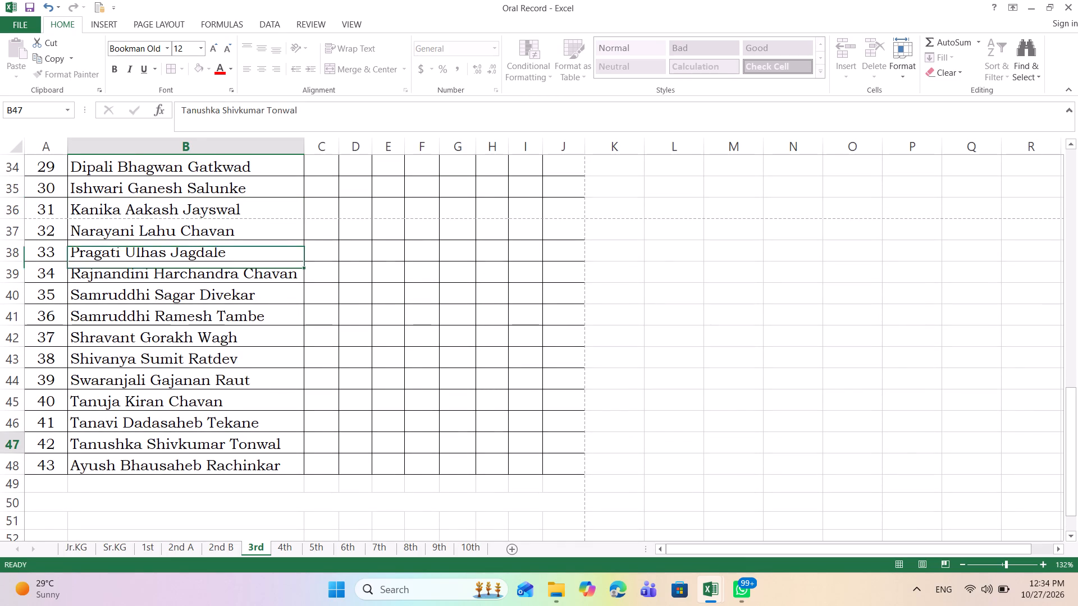
pyautogui.press('BackSpace')
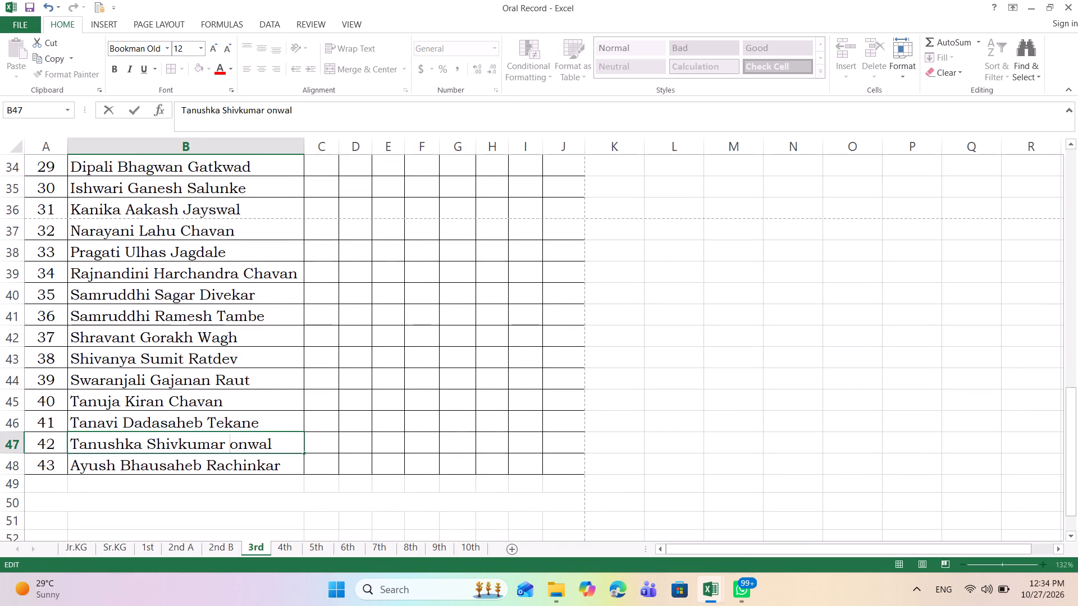
pyautogui.hotkey('shift', 'j')
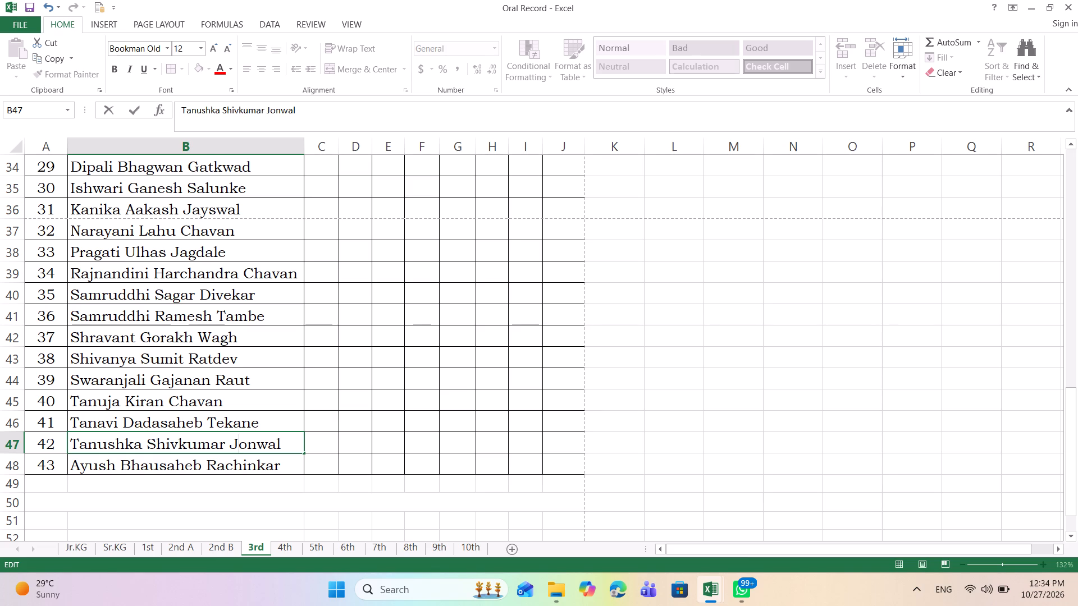
pyautogui.doubleClick(234, 471)
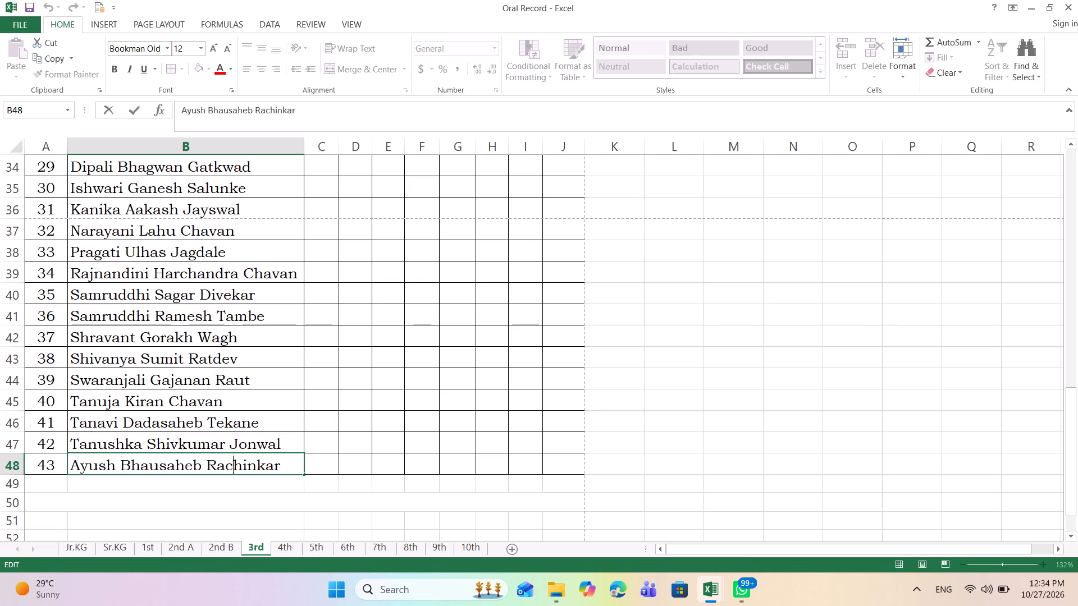
pyautogui.press('BackSpace')
pyautogui.press('s')
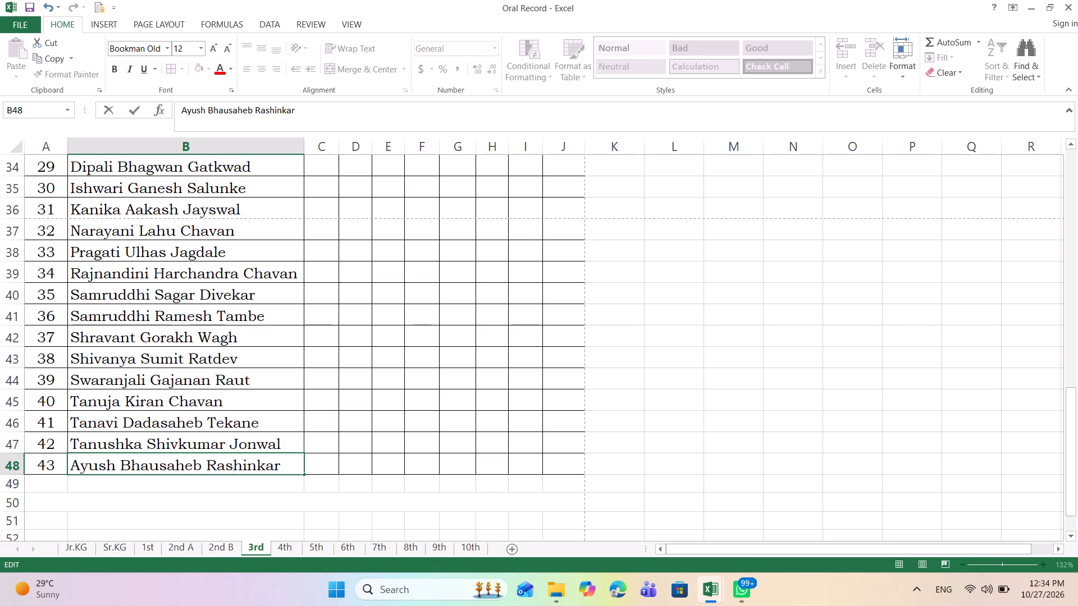
# Correct the middle name of the student with roll number 1 to Mustafa.
pyautogui.scroll(10, 159, 402)
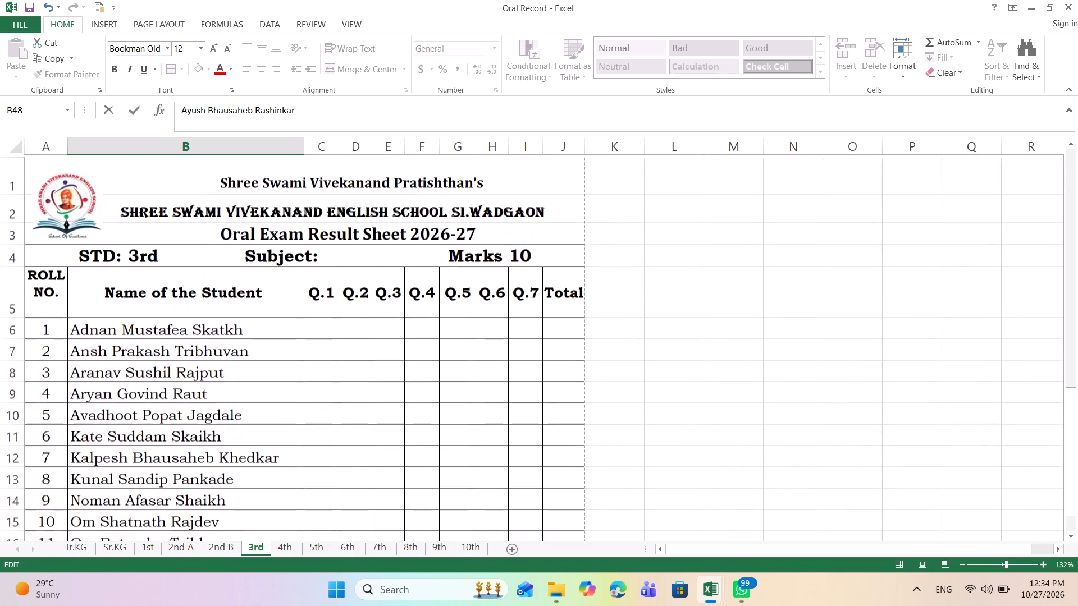
pyautogui.scroll(2, 159, 402)
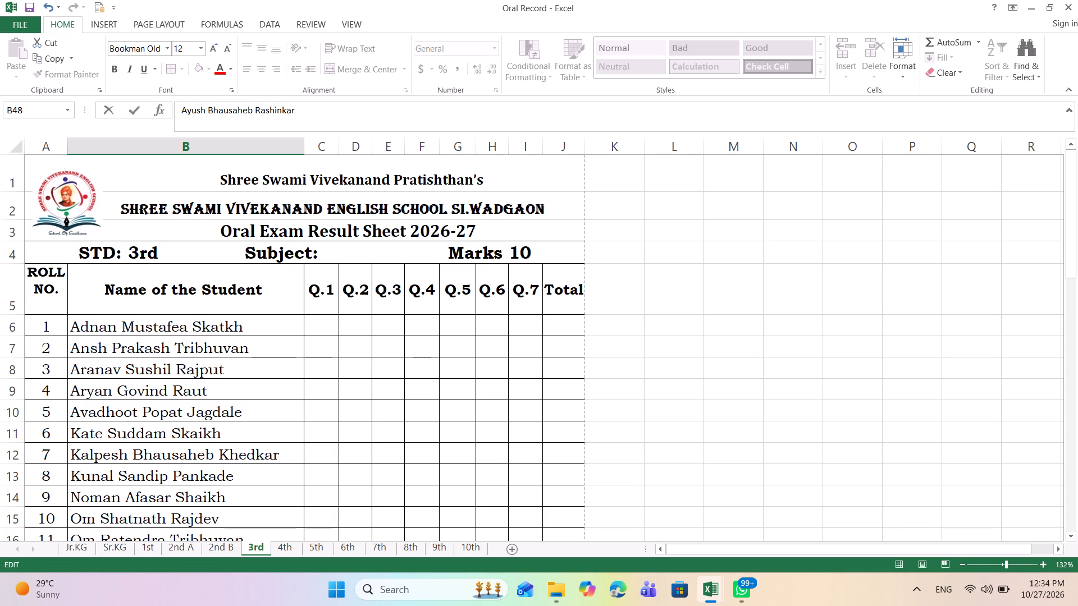
pyautogui.scroll(-1, 120, 444)
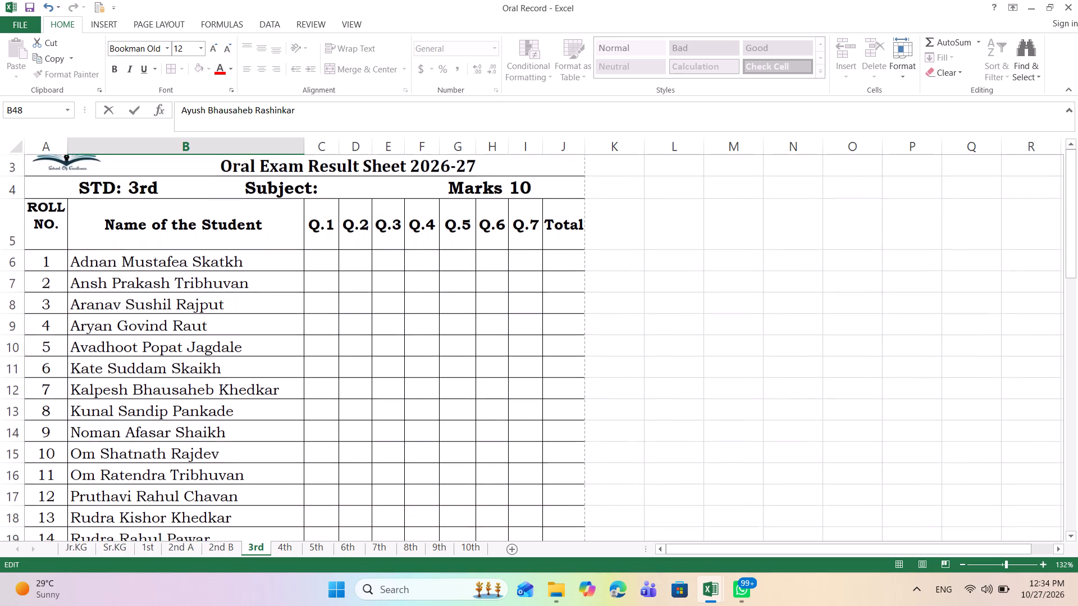
pyautogui.scroll(-1, 120, 444)
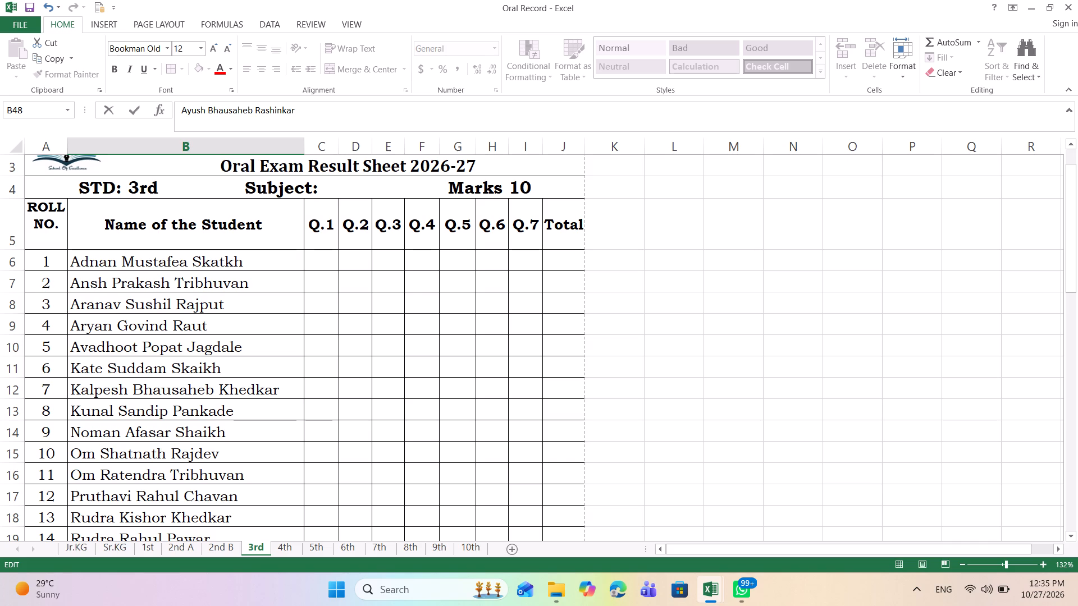
pyautogui.doubleClick(184, 263)
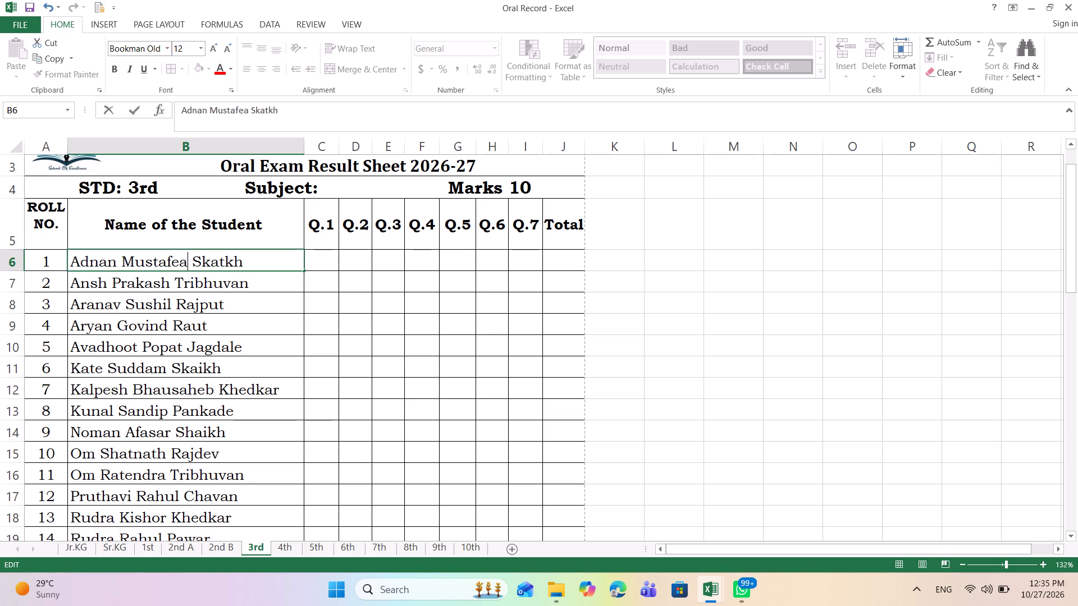
pyautogui.press('Left')
pyautogui.press('BackSpace')
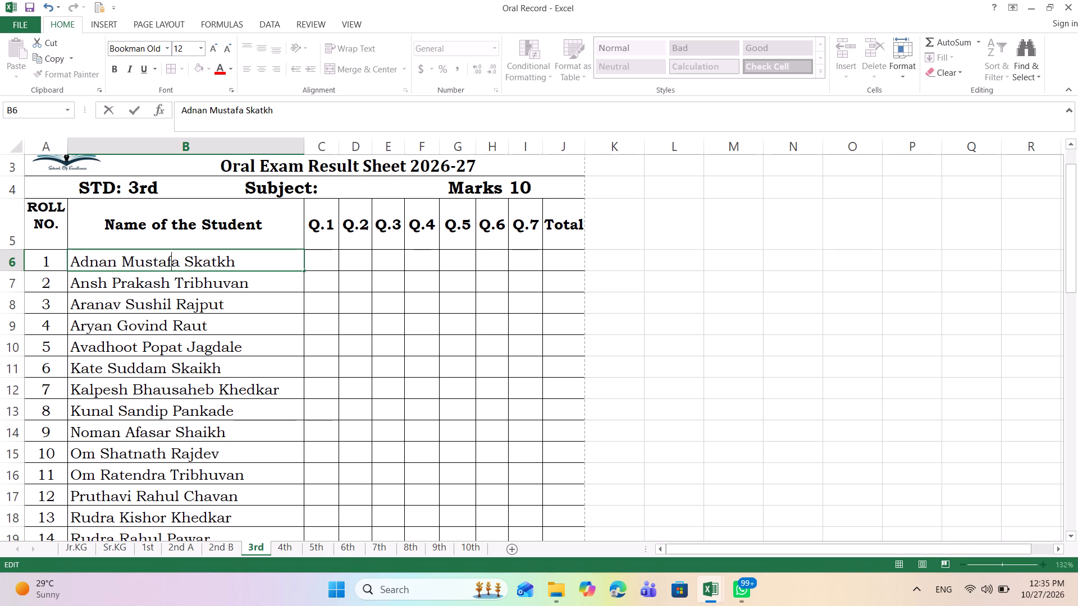
pyautogui.doubleClick(213, 261)
pyautogui.click(218, 260)
pyautogui.press('BackSpace')
pyautogui.press('i')
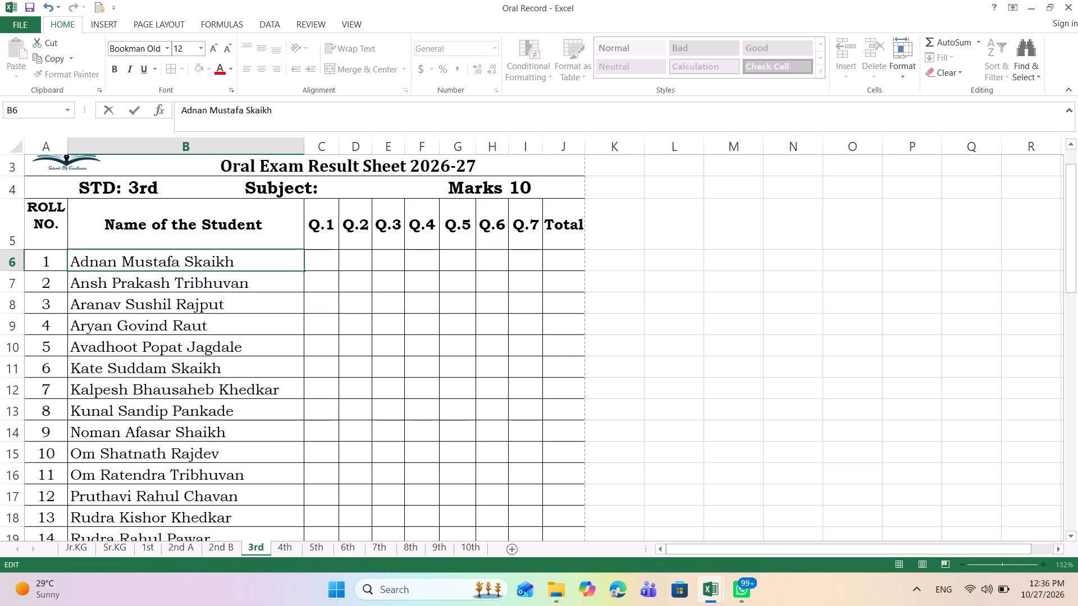
pyautogui.doubleClick(125, 348)
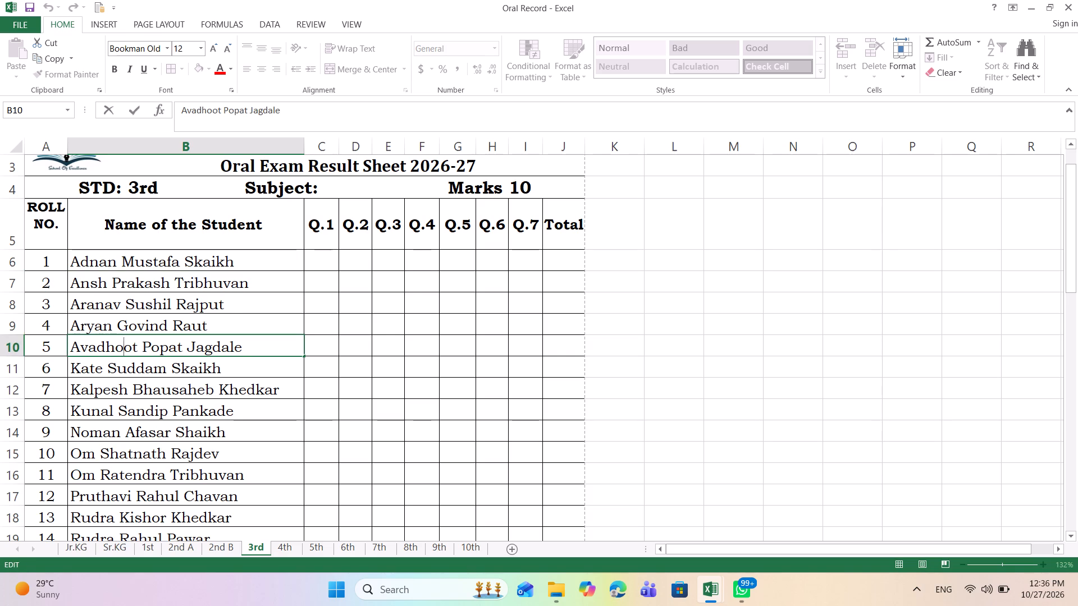
pyautogui.press('BackSpace')
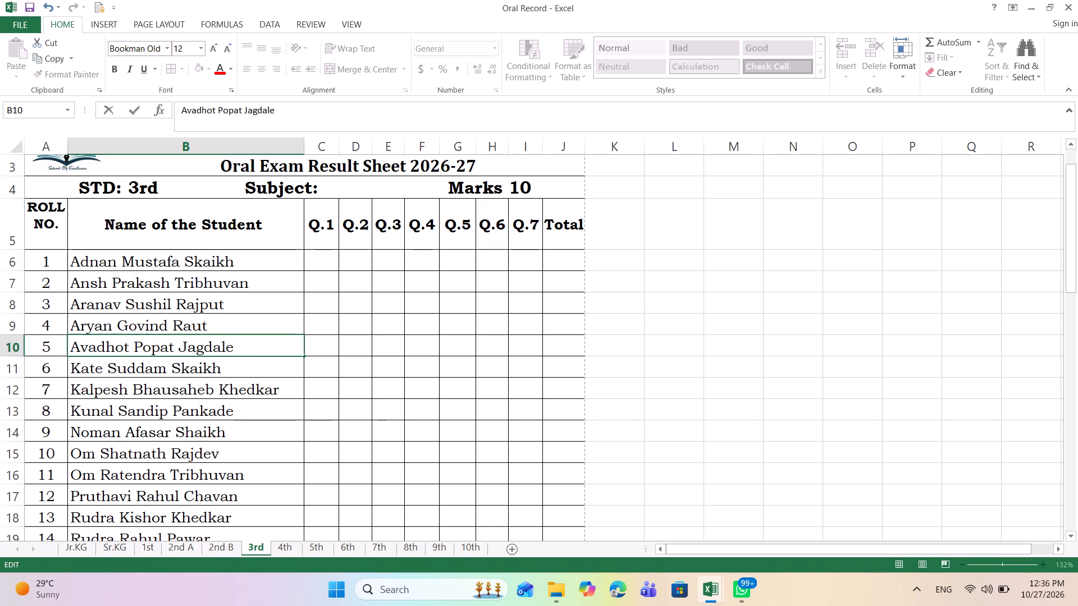
pyautogui.doubleClick(86, 351)
pyautogui.click(86, 351)
pyautogui.press('BackSpace')
pyautogui.press('u')
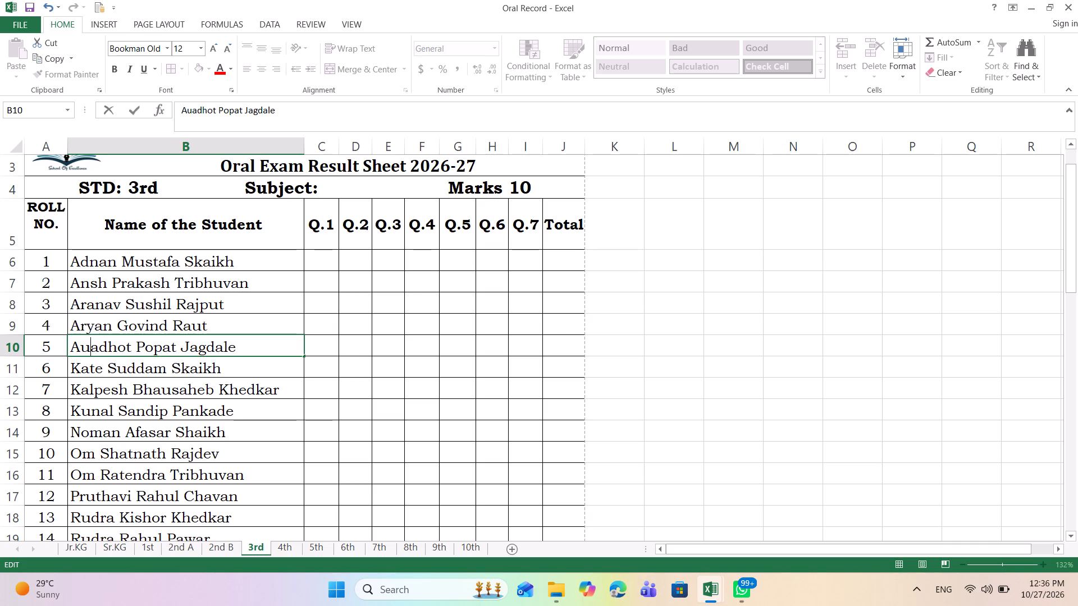
# Change the first name of the student with roll number 6 to Kafe.
pyautogui.scroll(-9, 149, 409)
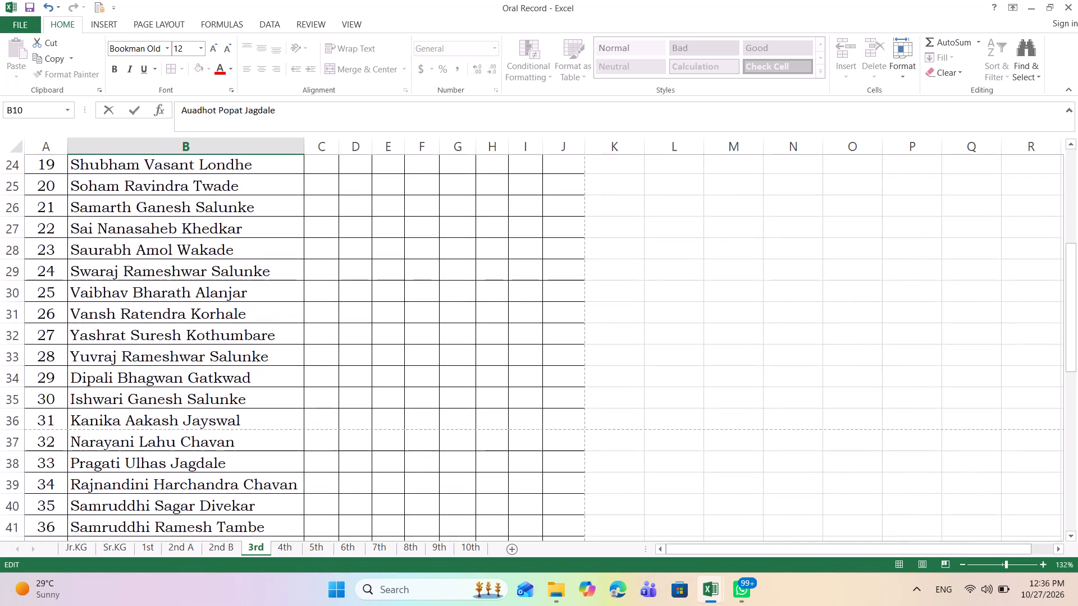
pyautogui.scroll(-5, 149, 409)
pyautogui.scroll(1, 149, 409)
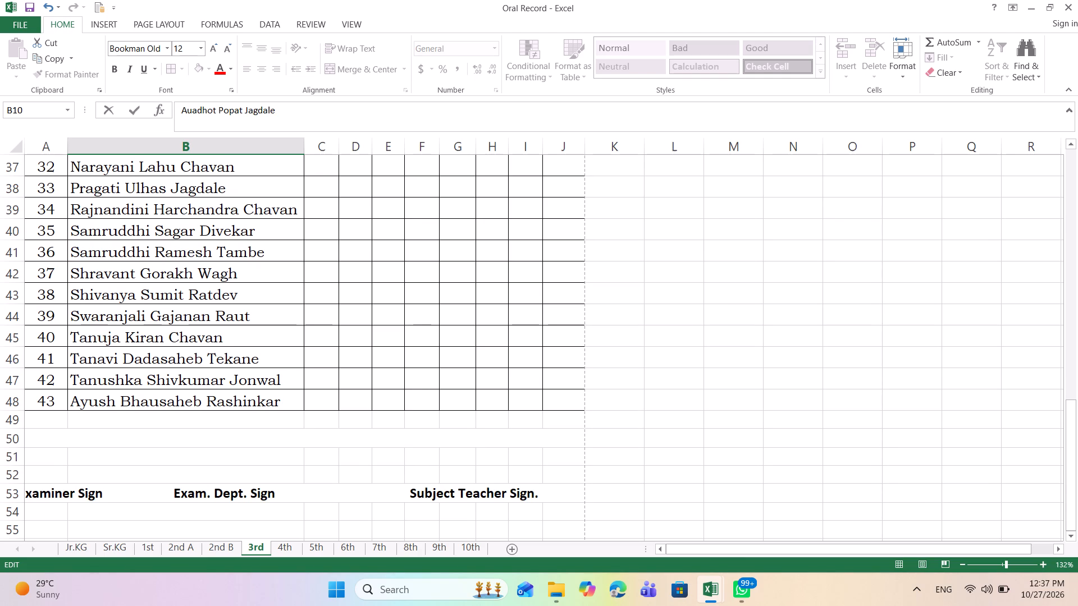
pyautogui.scroll(7, 200, 279)
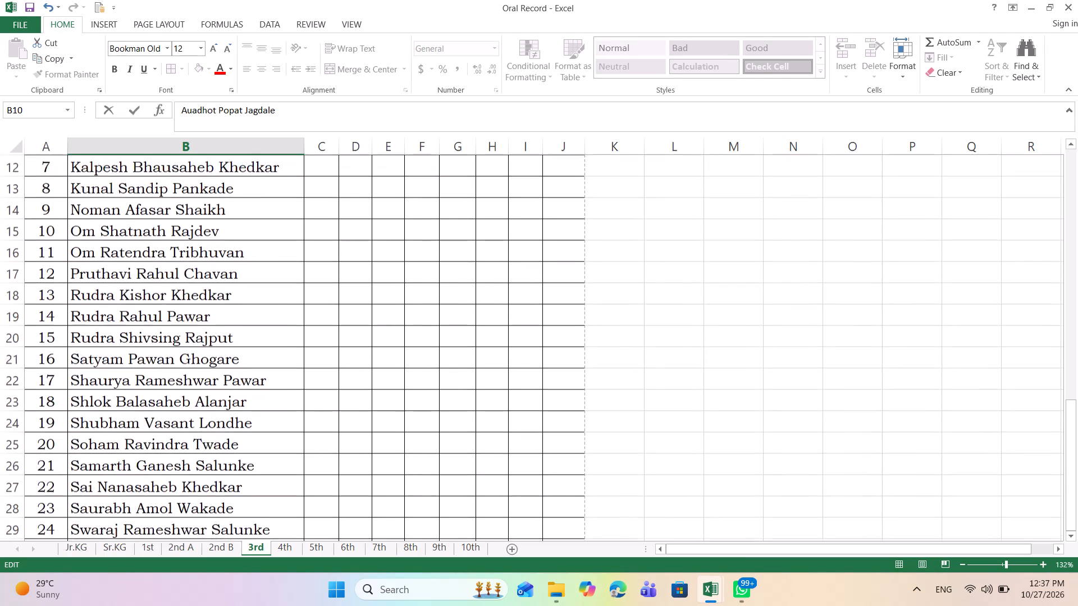
pyautogui.scroll(4, 200, 279)
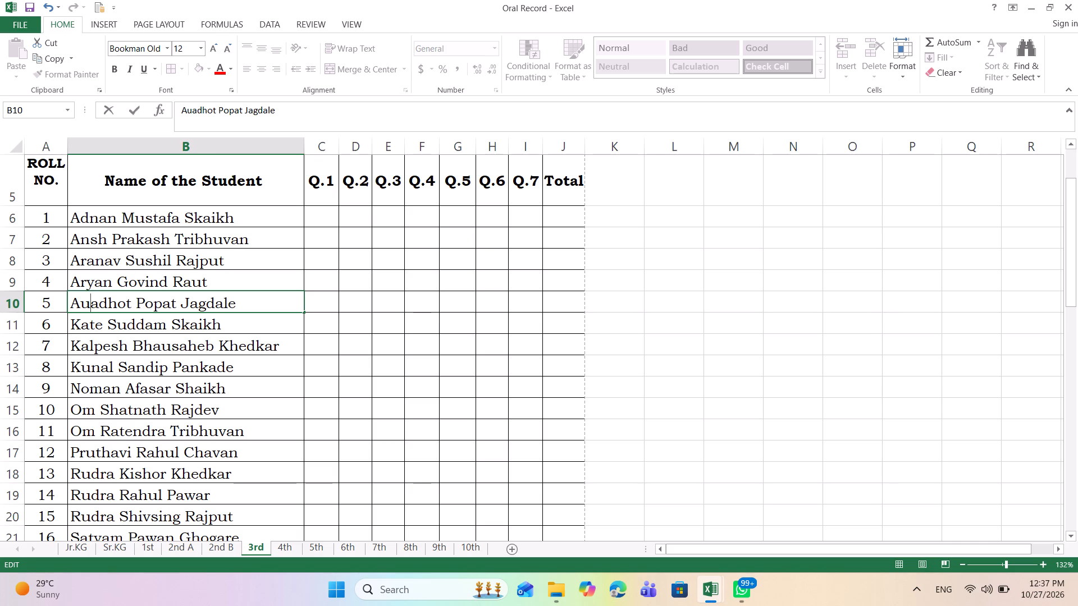
pyautogui.doubleClick(97, 325)
pyautogui.press('BackSpace')
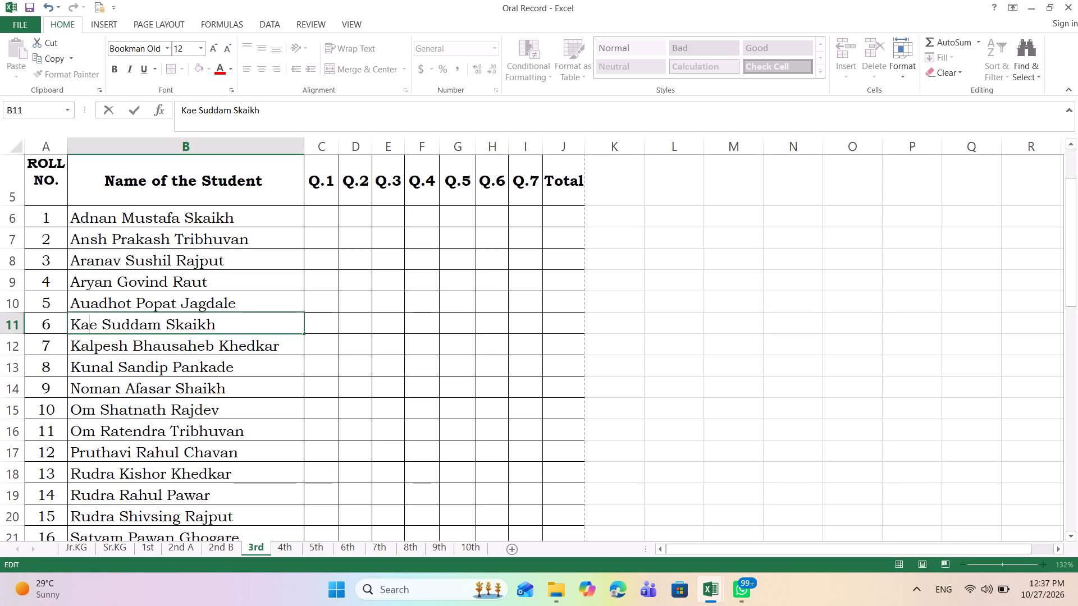
pyautogui.press('f')
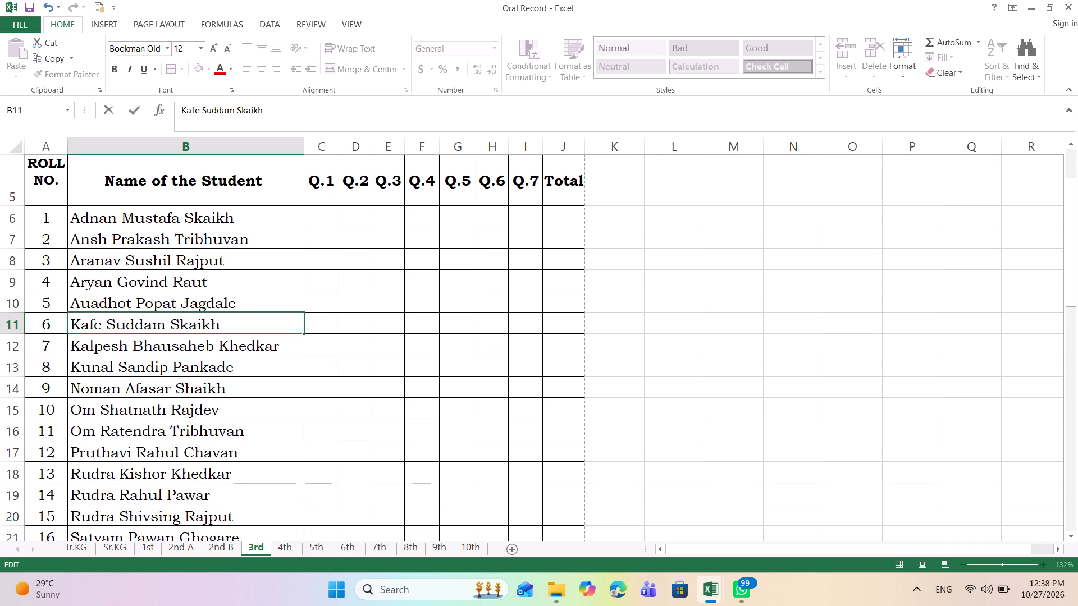
pyautogui.click(145, 415)
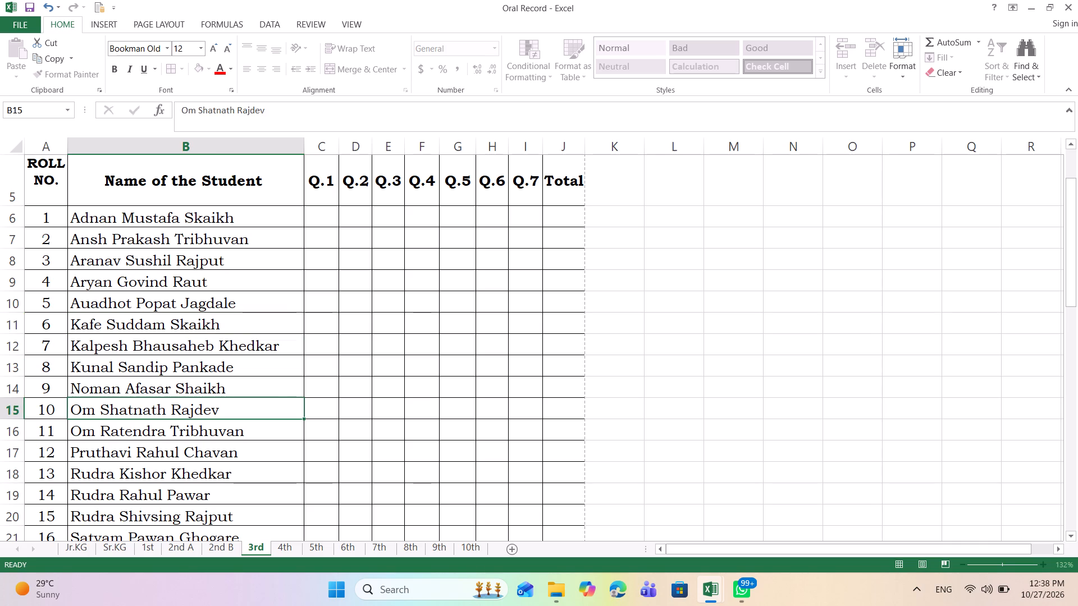
# Correct the middle name of the student with roll number 11 to Rajendra.
pyautogui.click(124, 435)
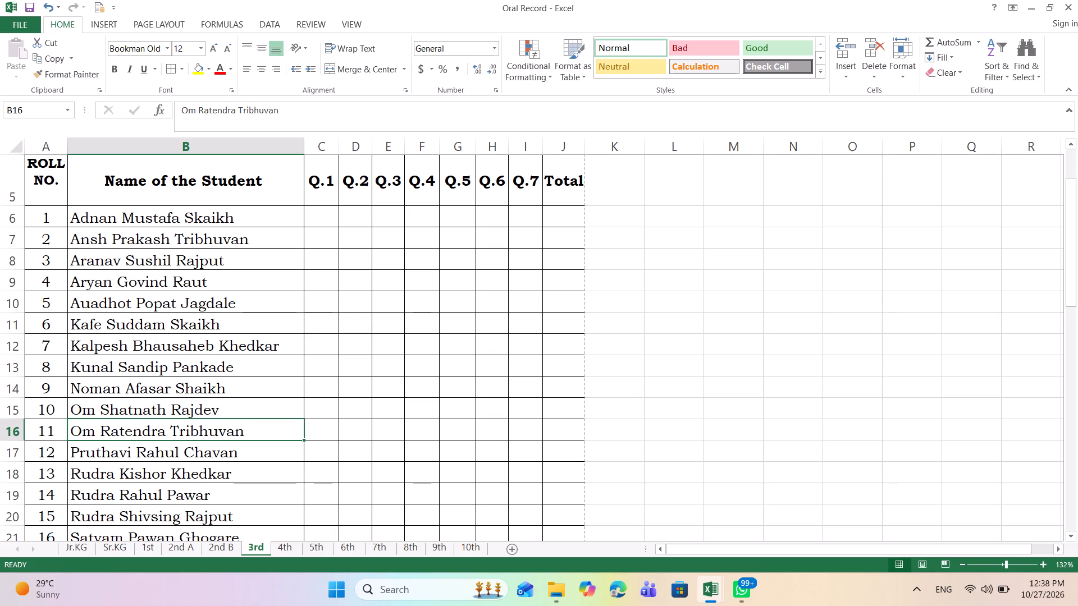
pyautogui.doubleClick(124, 433)
pyautogui.press('BackSpace')
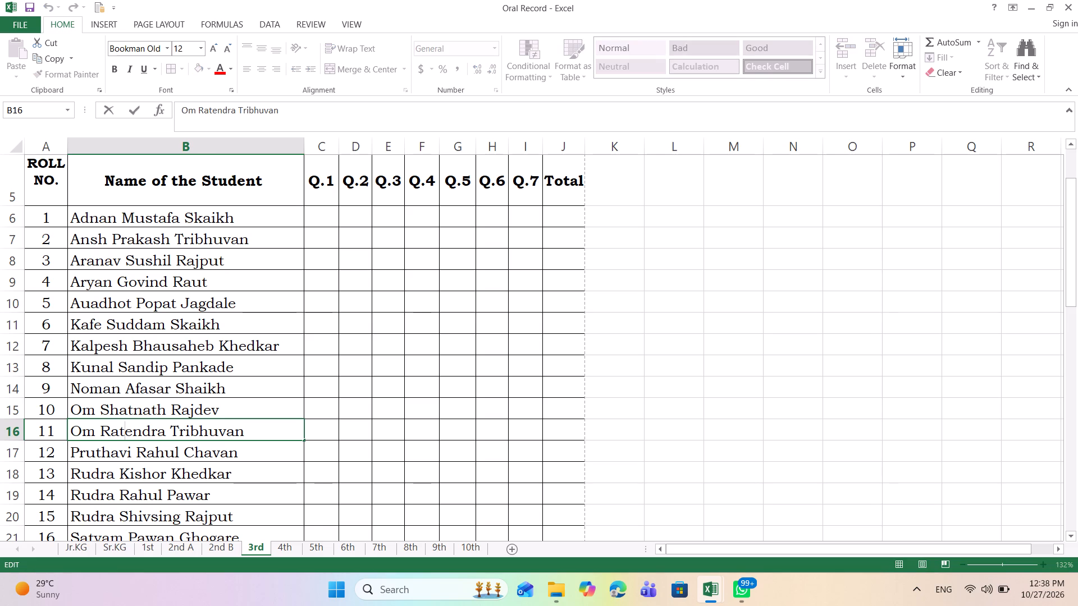
pyautogui.press('j')
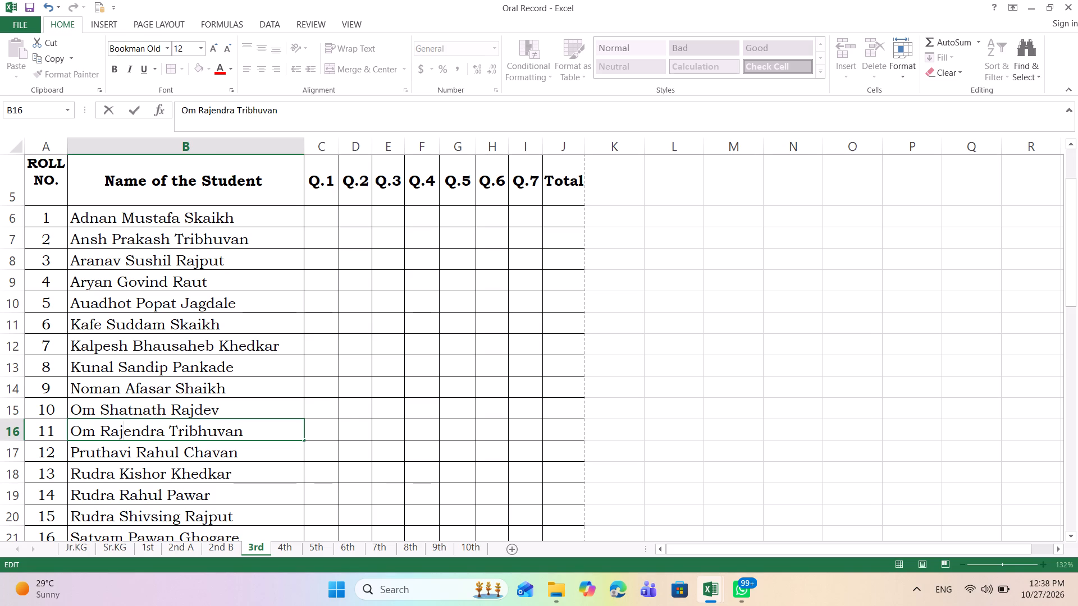
pyautogui.click(113, 456)
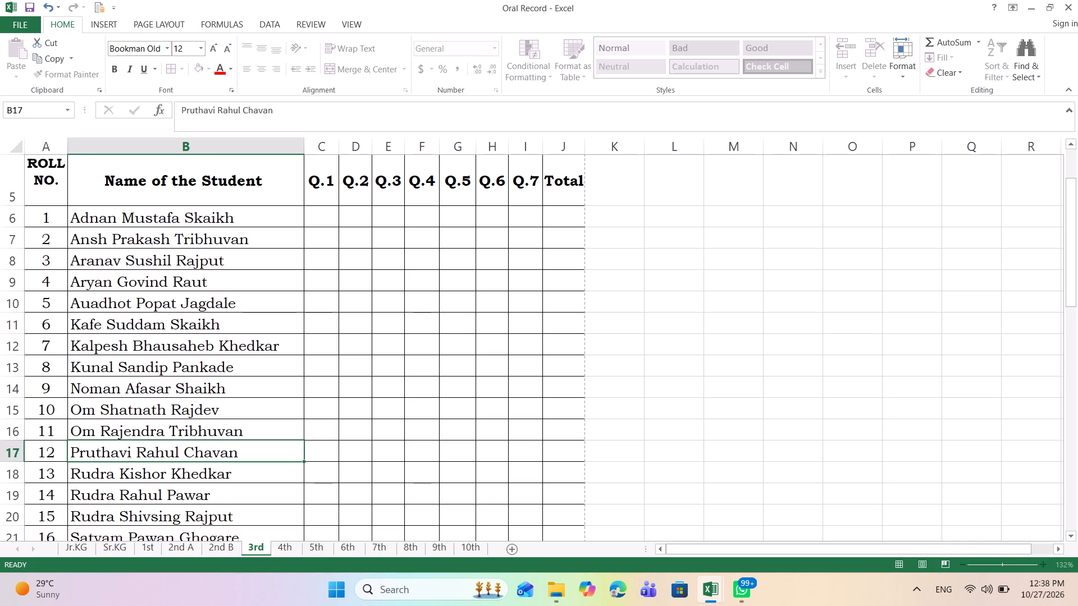
# Check the spelling of the student names from roll number 12 to roll number 18.
pyautogui.scroll(-5, 136, 480)
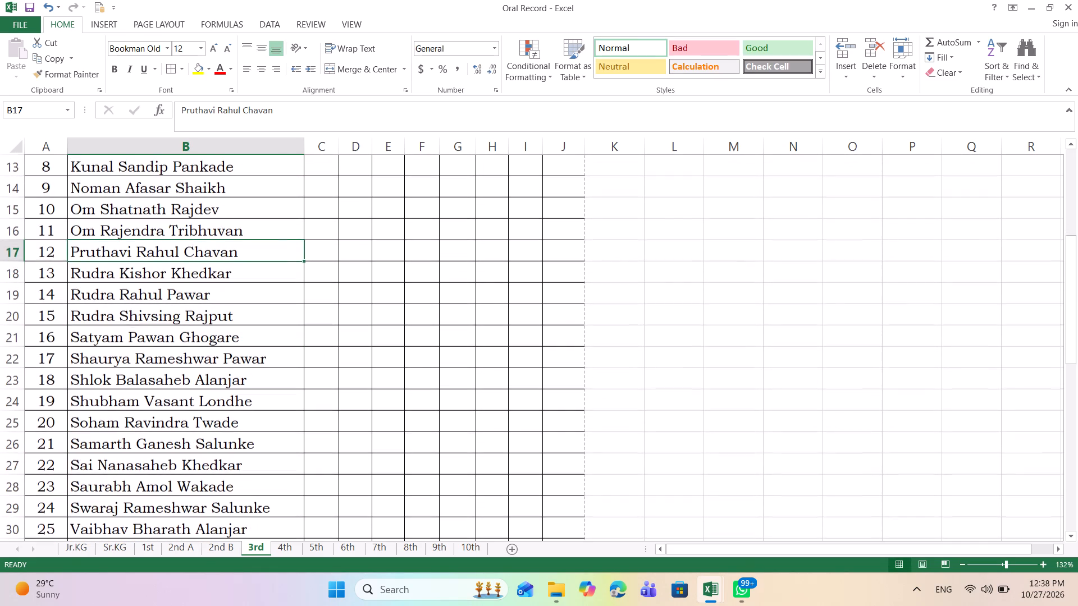
pyautogui.click(146, 294)
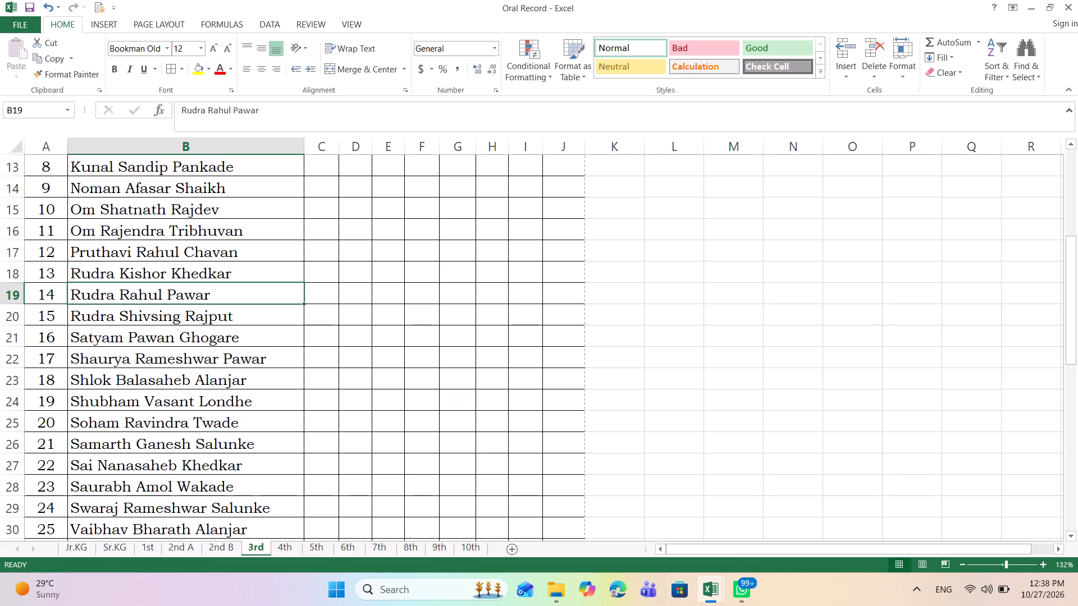
pyautogui.click(156, 319)
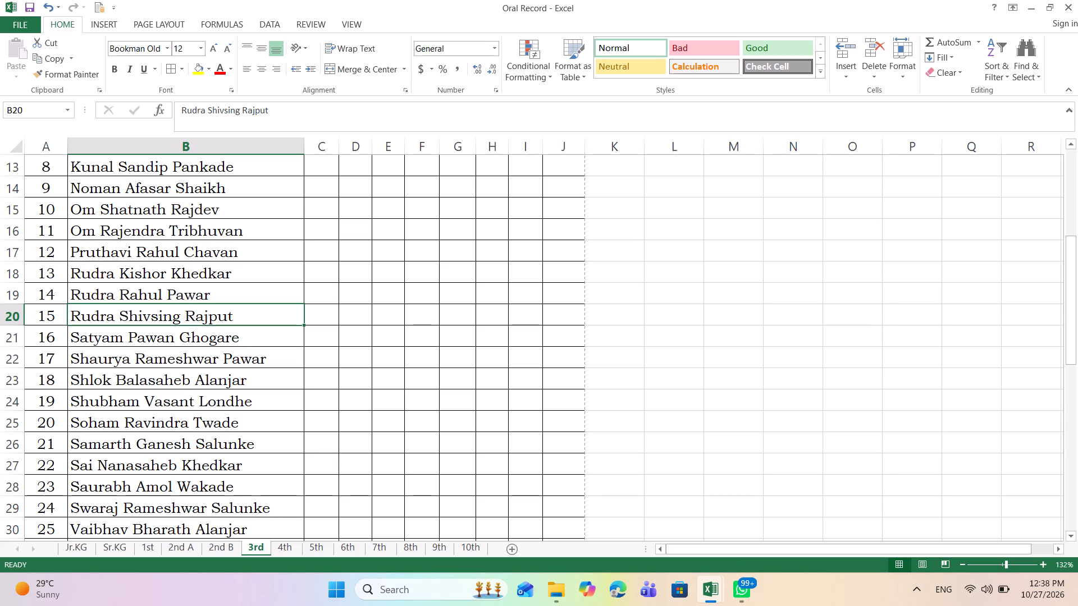
pyautogui.click(113, 361)
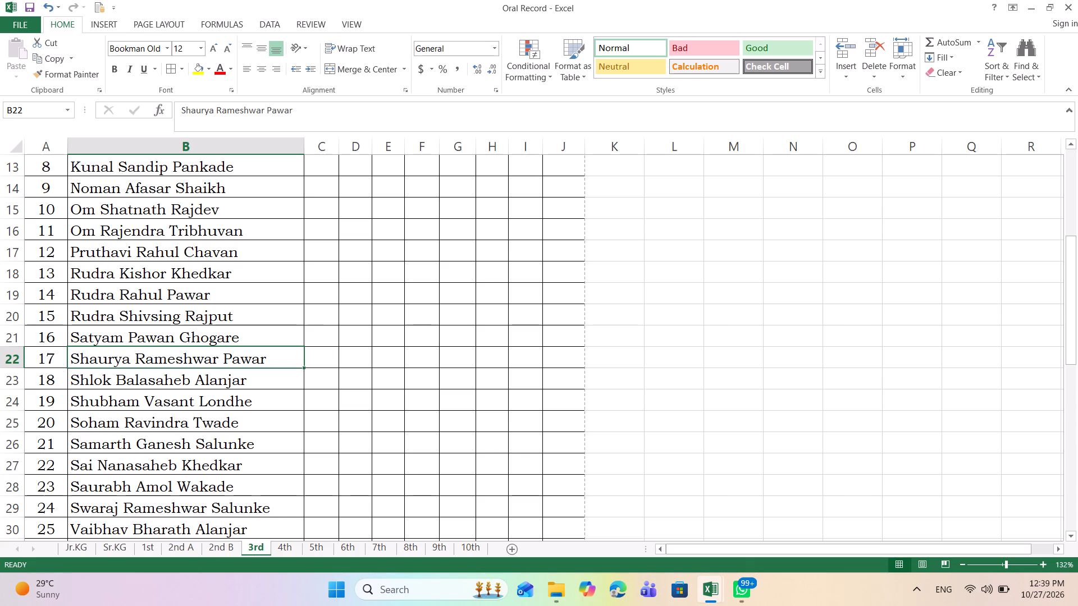
pyautogui.click(118, 385)
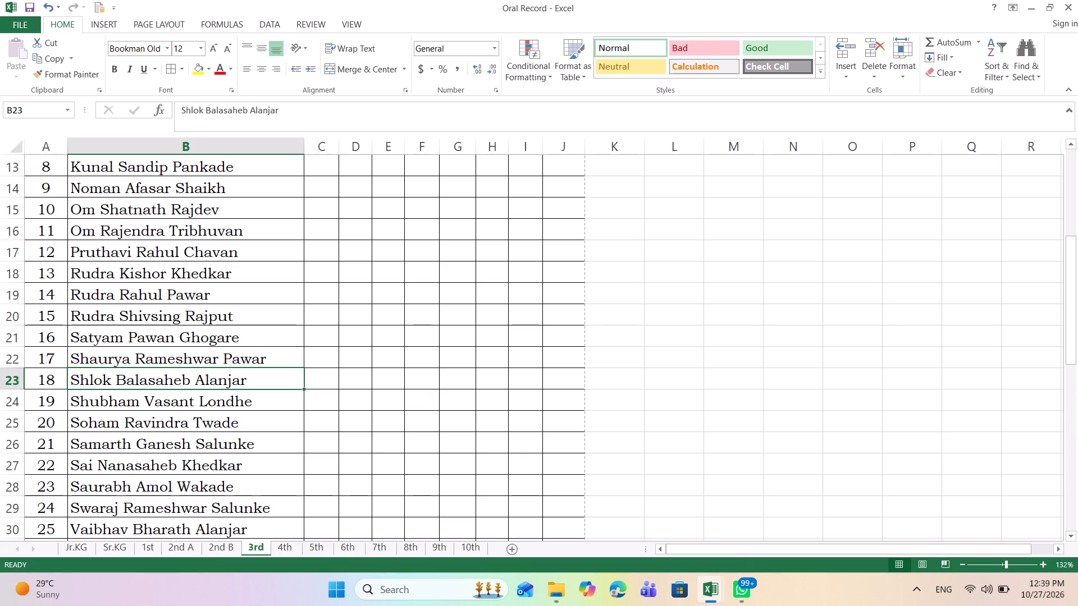
pyautogui.click(226, 387)
pyautogui.moveTo(226, 387); pyautogui.dragTo(250, 267)
pyautogui.scroll(1, 250, 267)
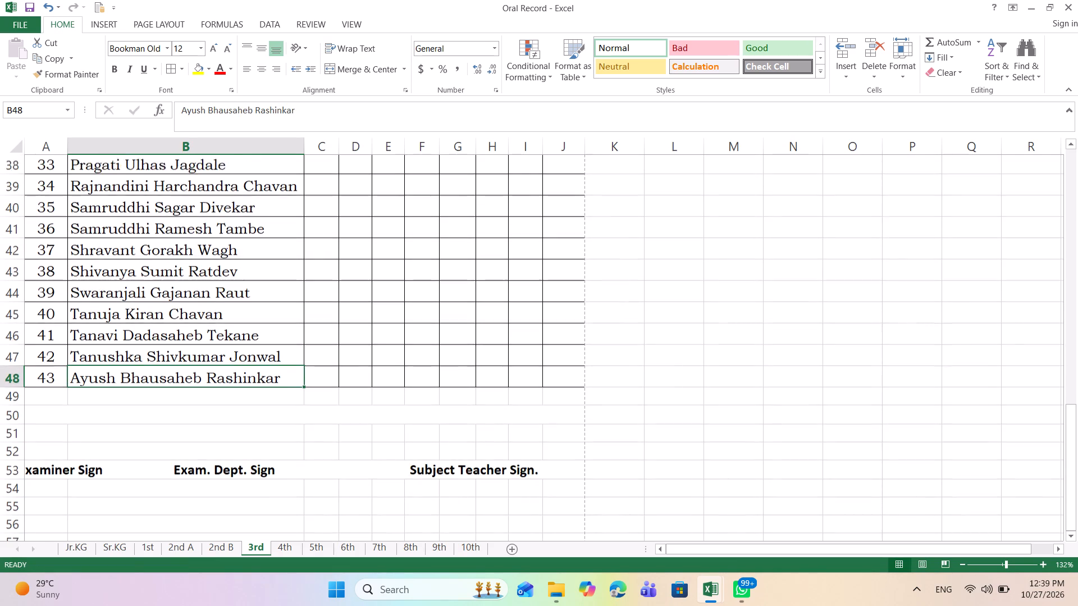
pyautogui.scroll(6, 250, 267)
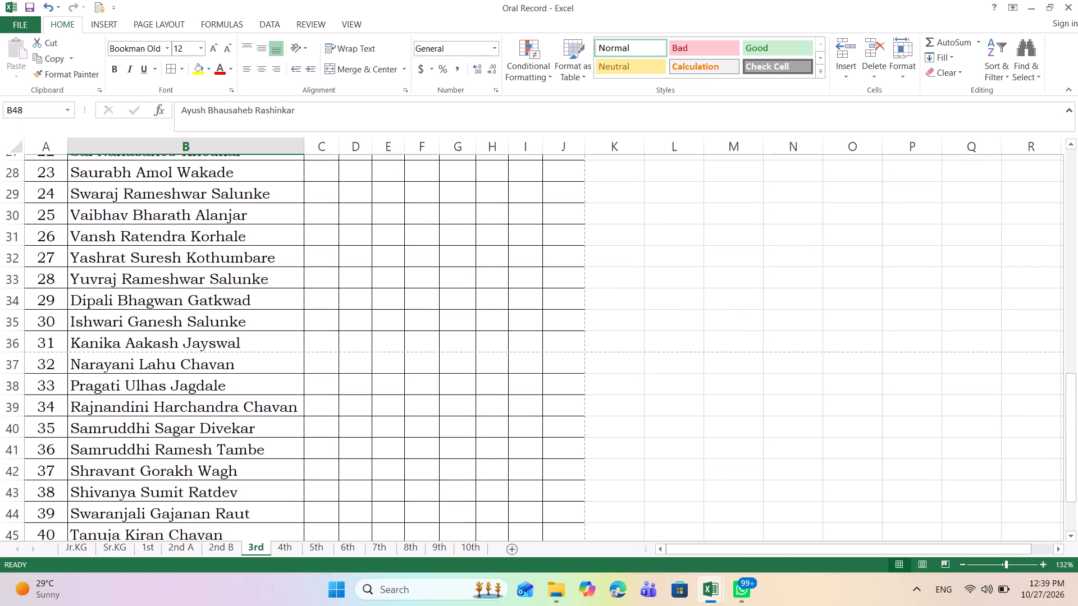
pyautogui.scroll(1, 250, 267)
pyautogui.doubleClick(235, 235)
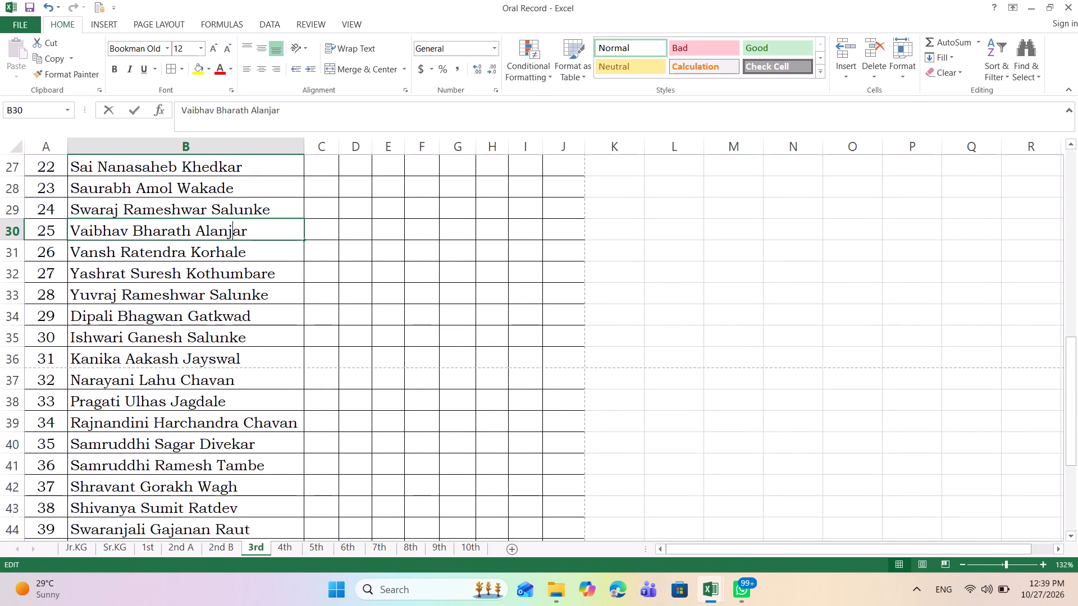
pyautogui.press('k')
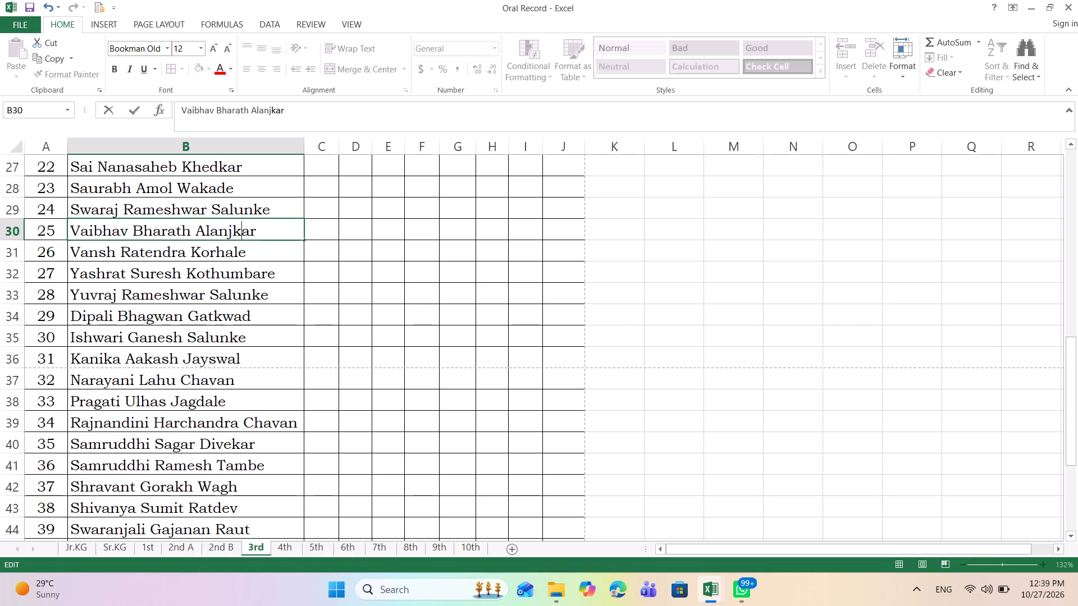
pyautogui.click(200, 254)
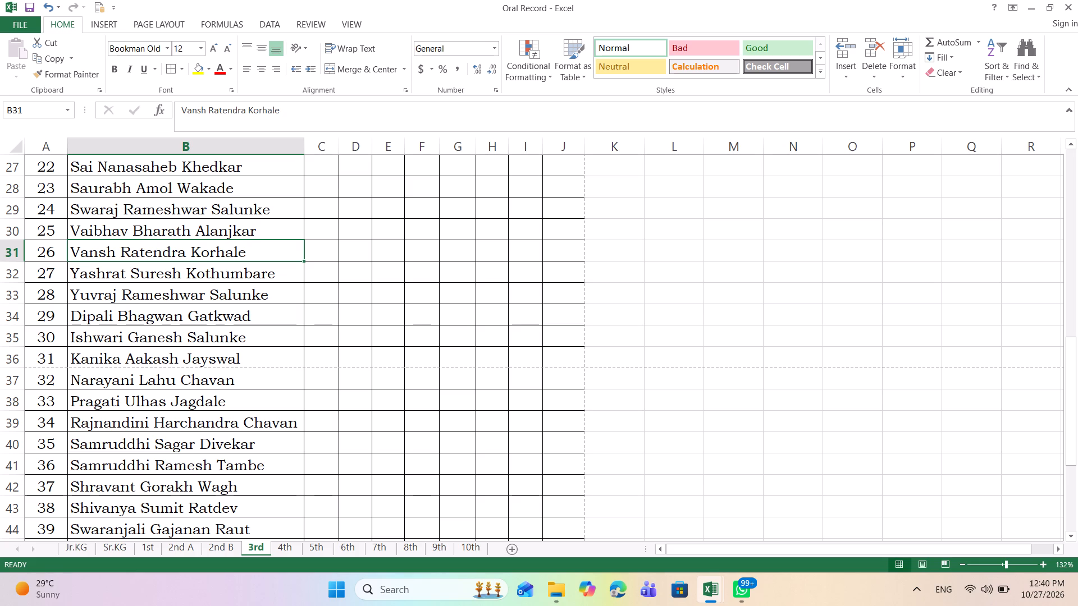
# Change the first name of the student with roll number 5 to Auadhoot.
pyautogui.scroll(1, 105, 238)
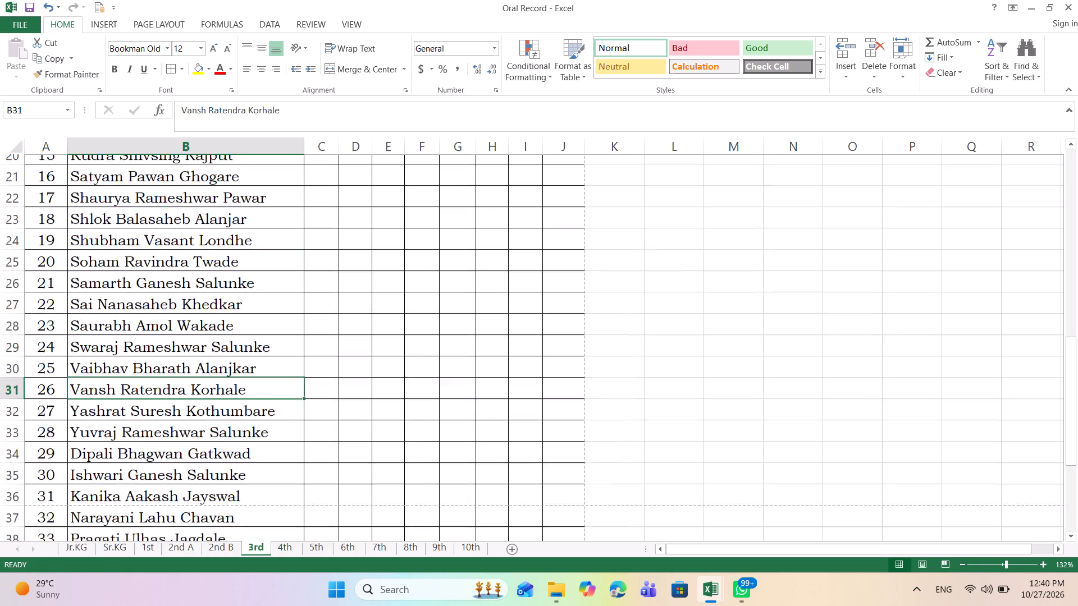
pyautogui.scroll(3, 105, 238)
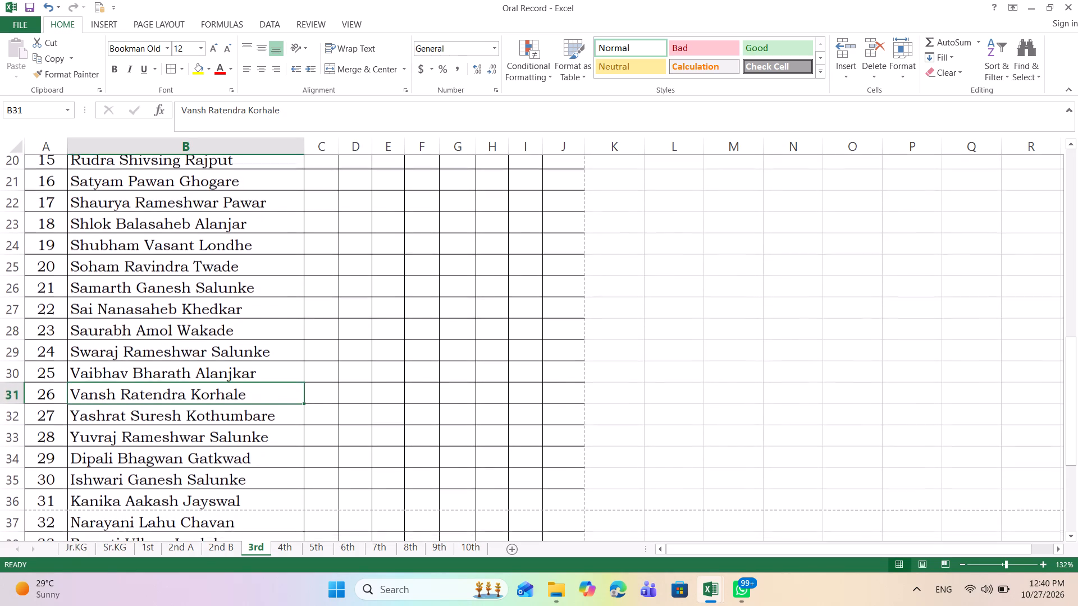
pyautogui.scroll(3, 105, 238)
pyautogui.hscroll(1, 105, 238)
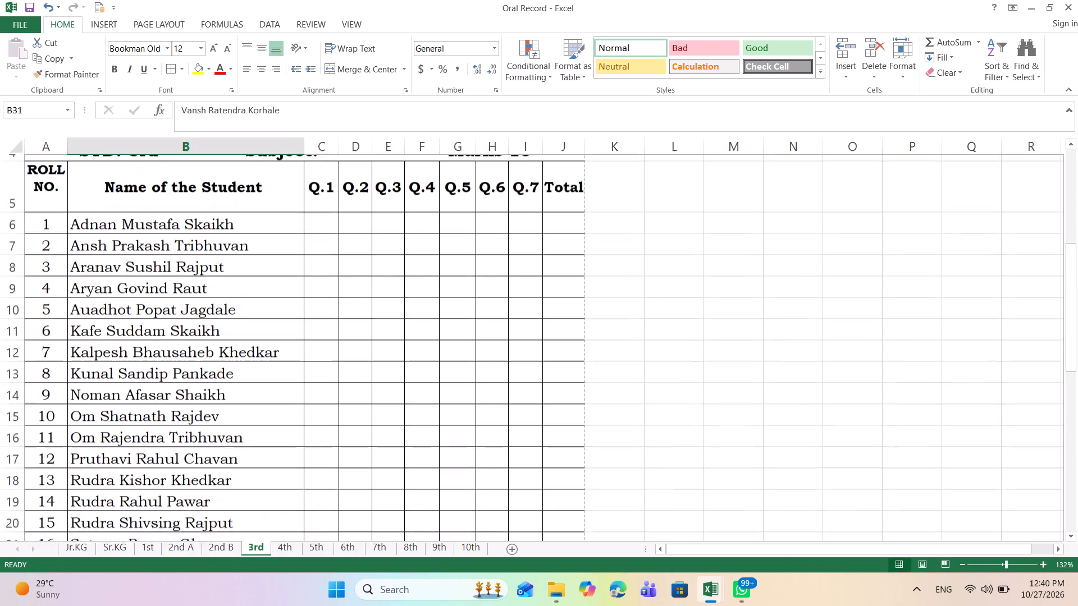
pyautogui.hscroll(1, 105, 238)
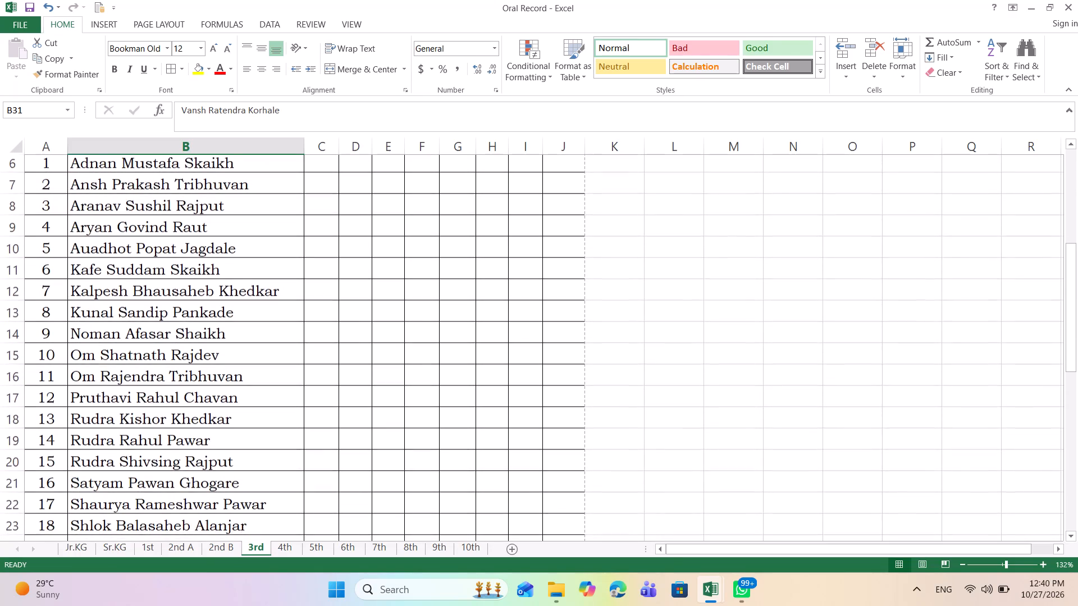
pyautogui.hscroll(1, 105, 238)
pyautogui.scroll(2, 105, 238)
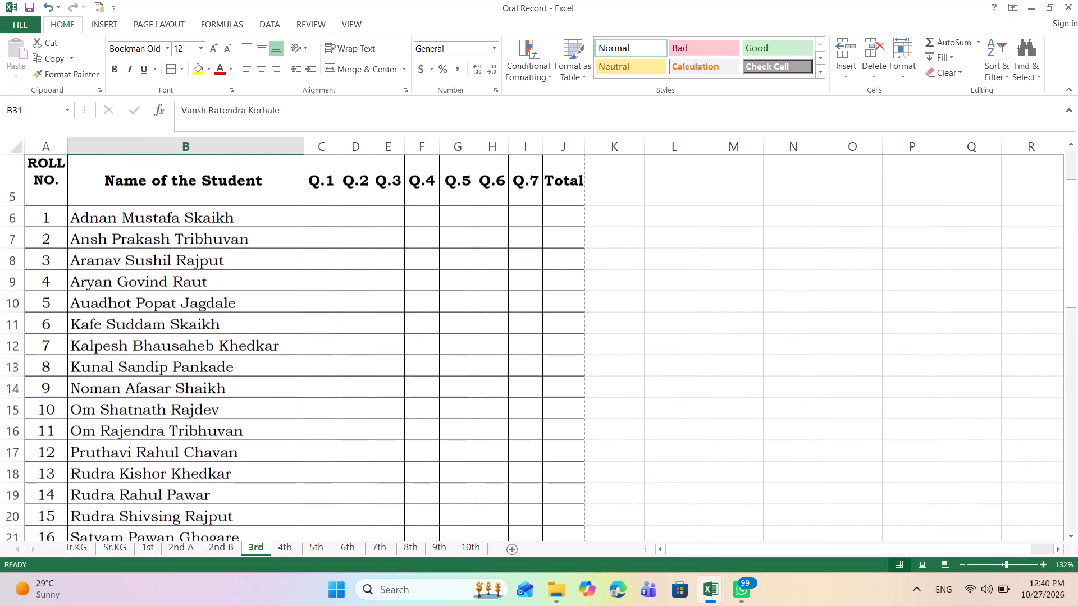
pyautogui.doubleClick(120, 305)
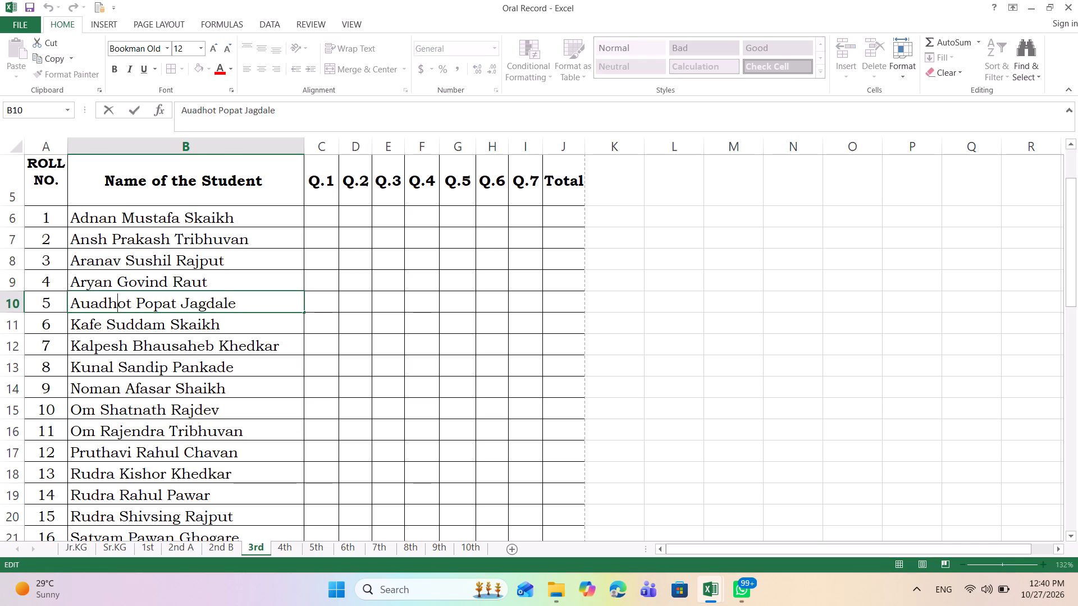
pyautogui.press('o')
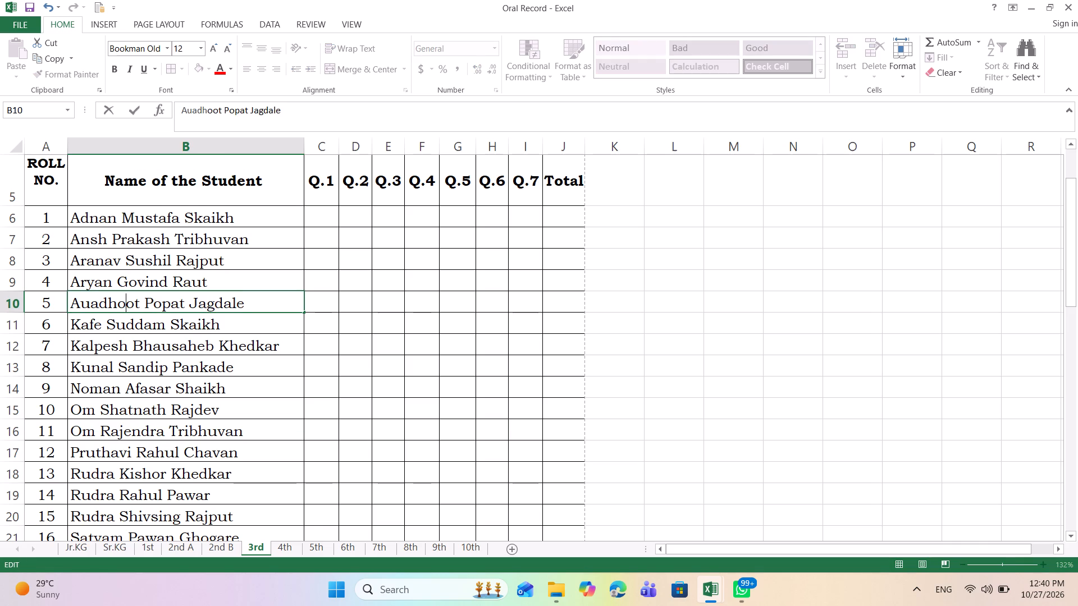
pyautogui.scroll(-3, 168, 426)
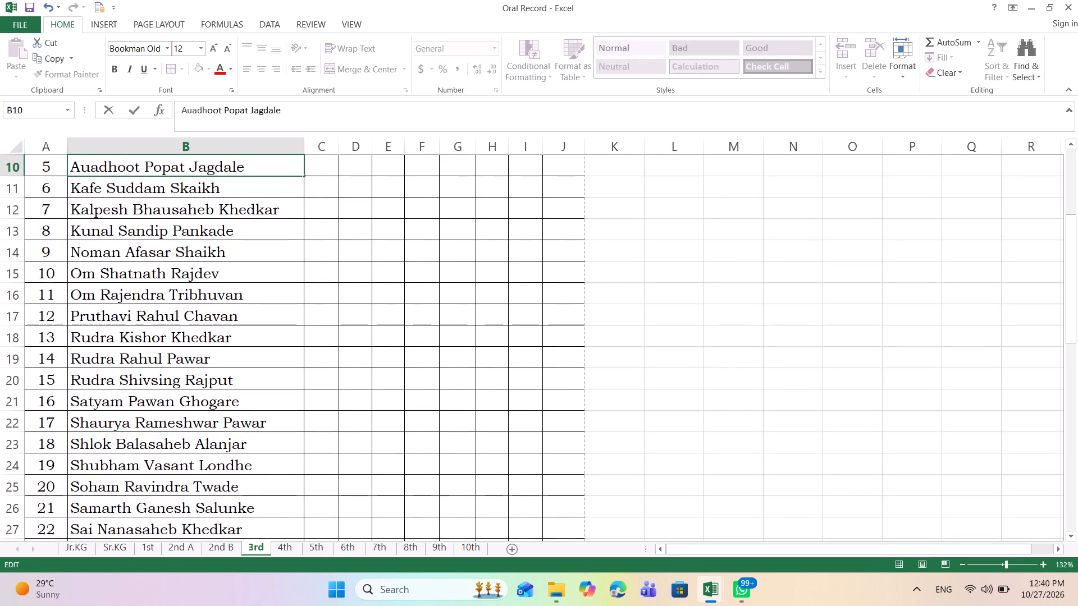
pyautogui.scroll(-1, 168, 426)
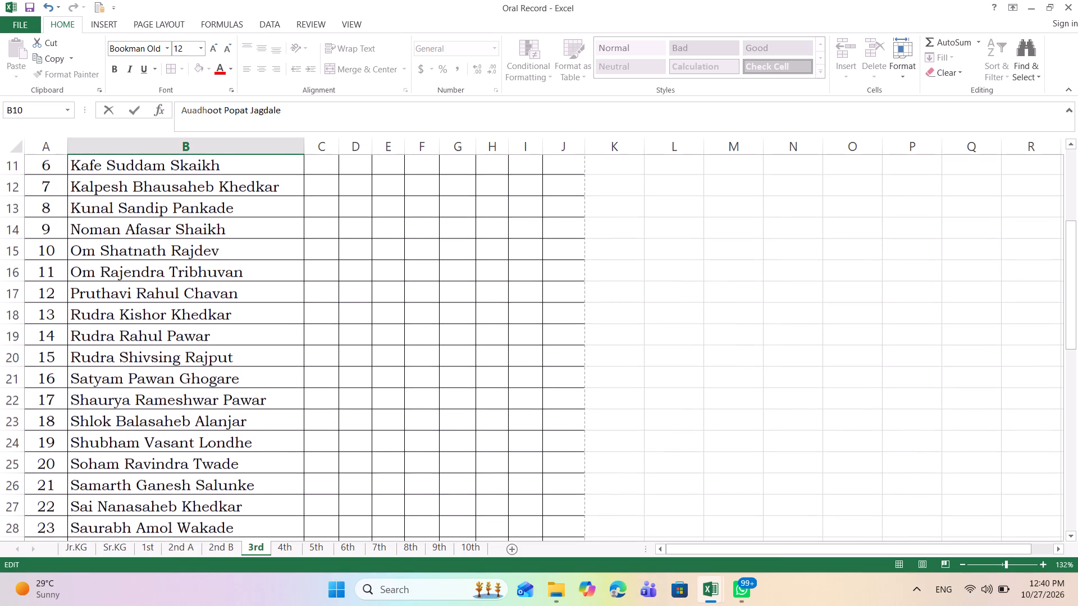
pyautogui.click(101, 442)
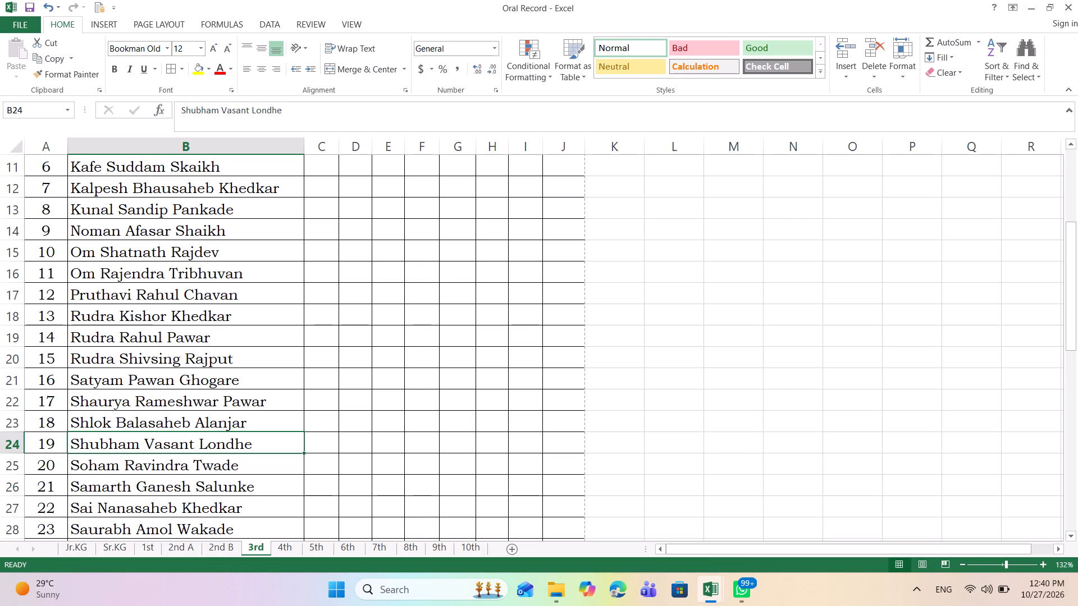
pyautogui.doubleClick(208, 463)
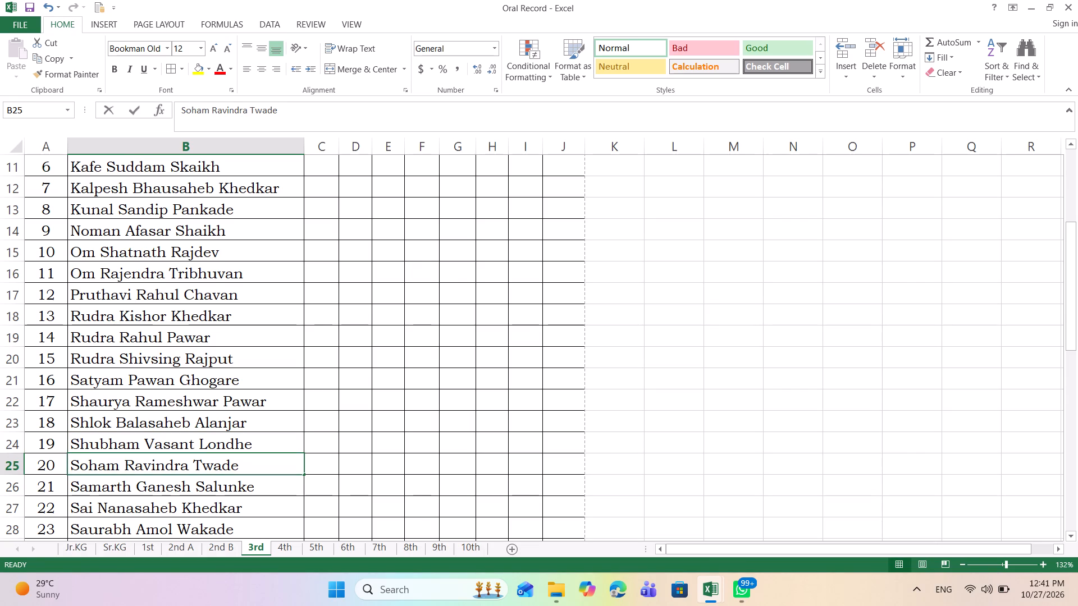
pyautogui.press('i')
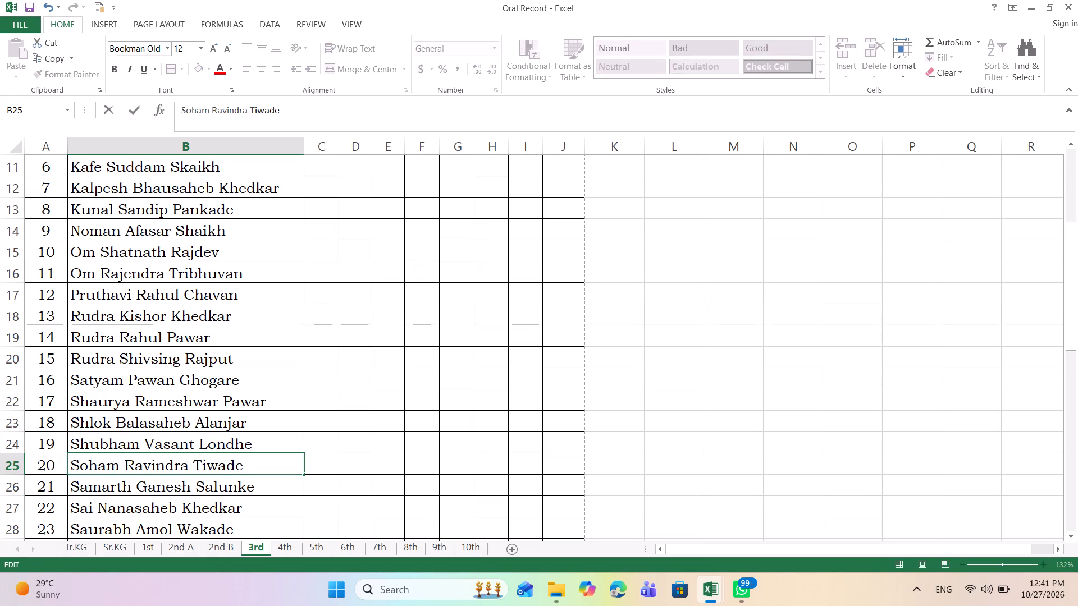
pyautogui.scroll(-2, 236, 482)
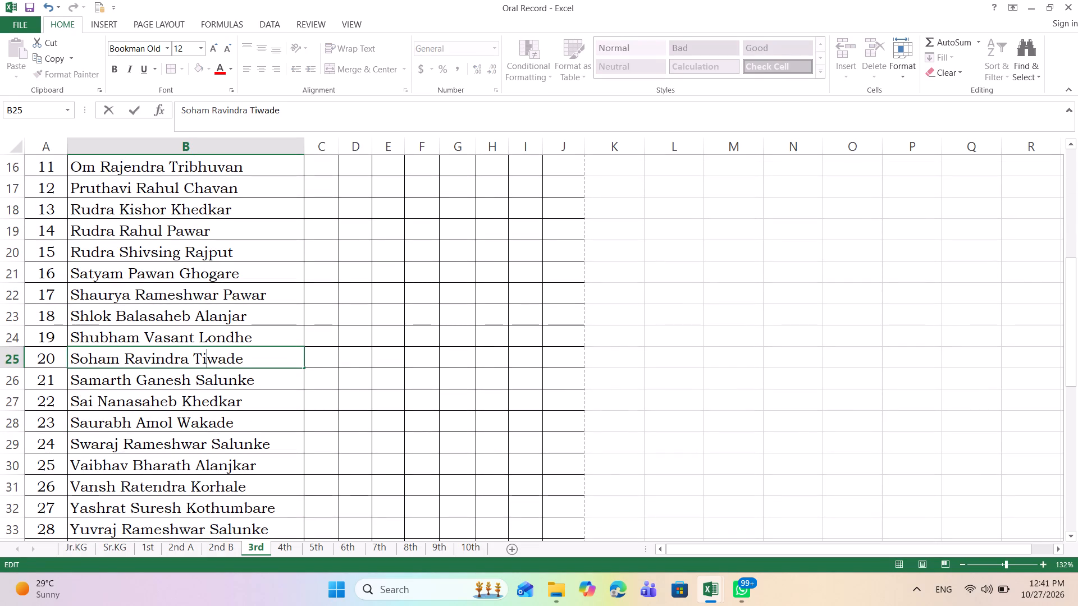
pyautogui.click(124, 384)
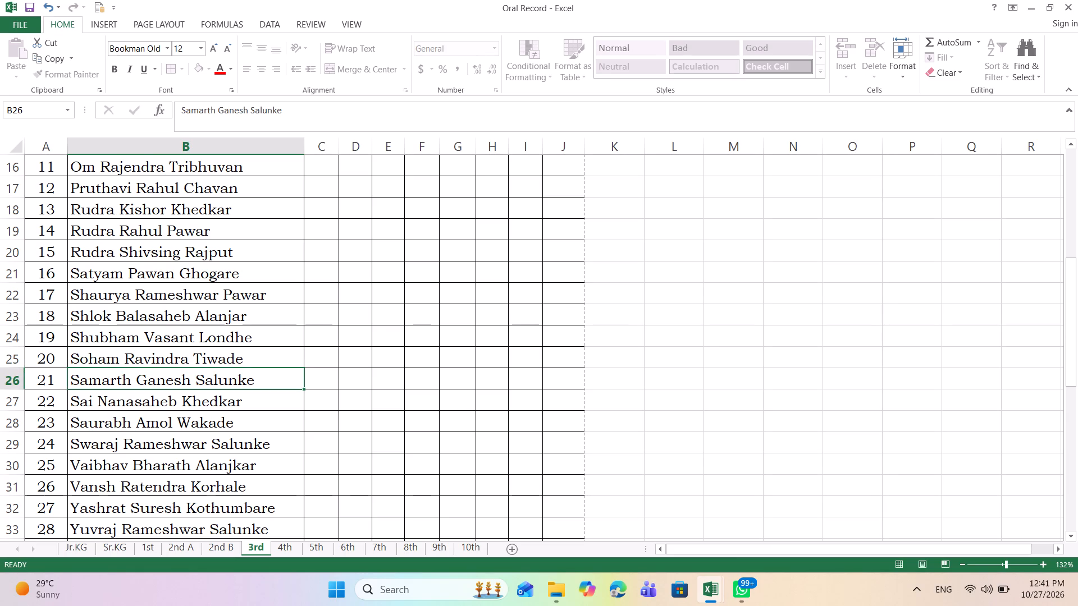
# Check the names from roll number 22 onward and correct the middle name of the student with roll number 26 to Rajendra.
pyautogui.click(127, 402)
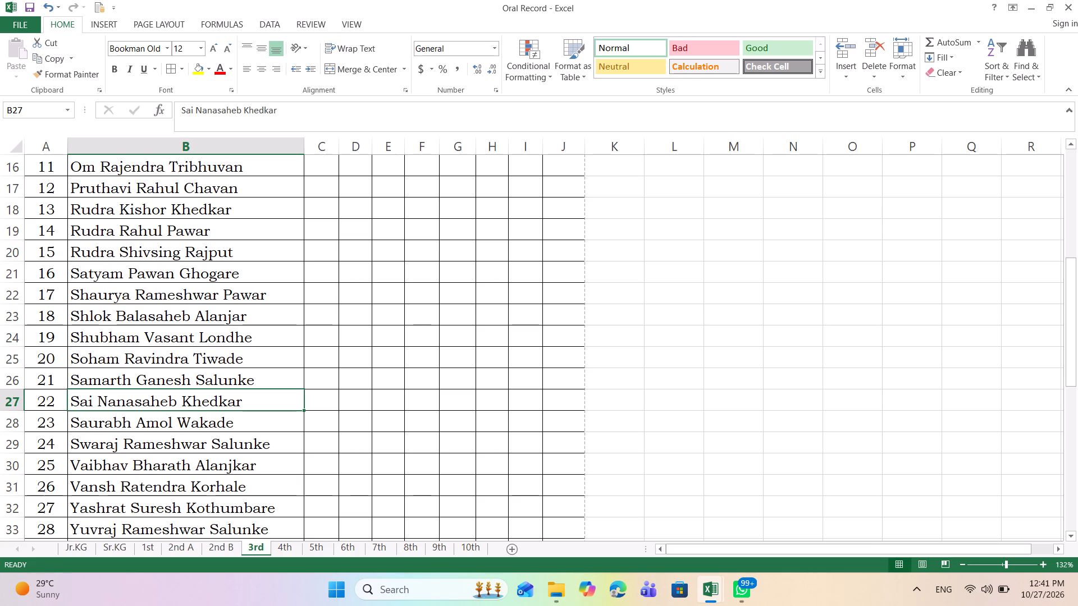
pyautogui.click(157, 425)
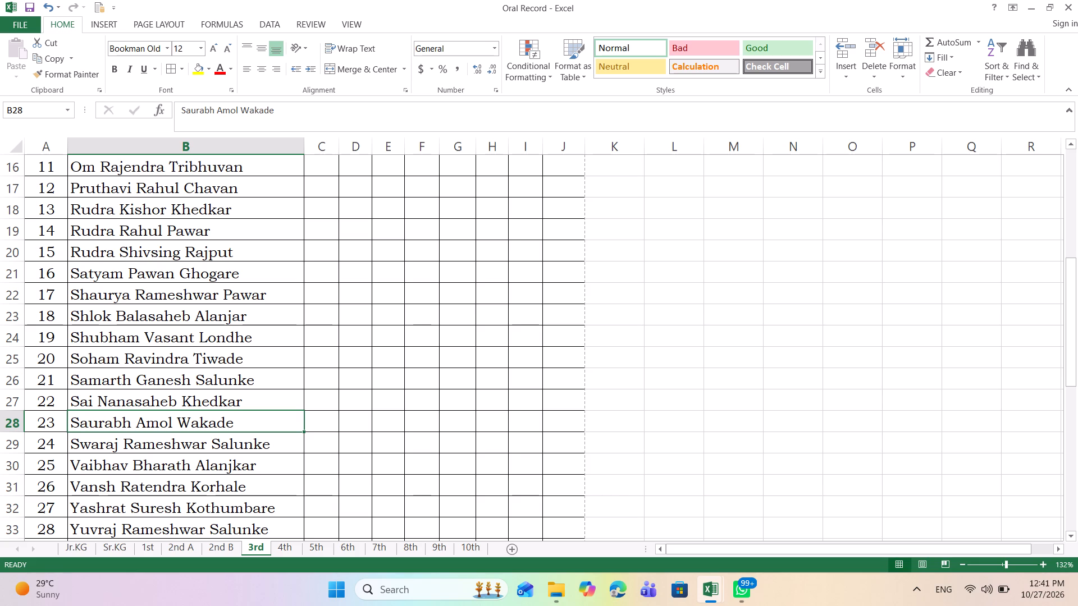
pyautogui.click(154, 447)
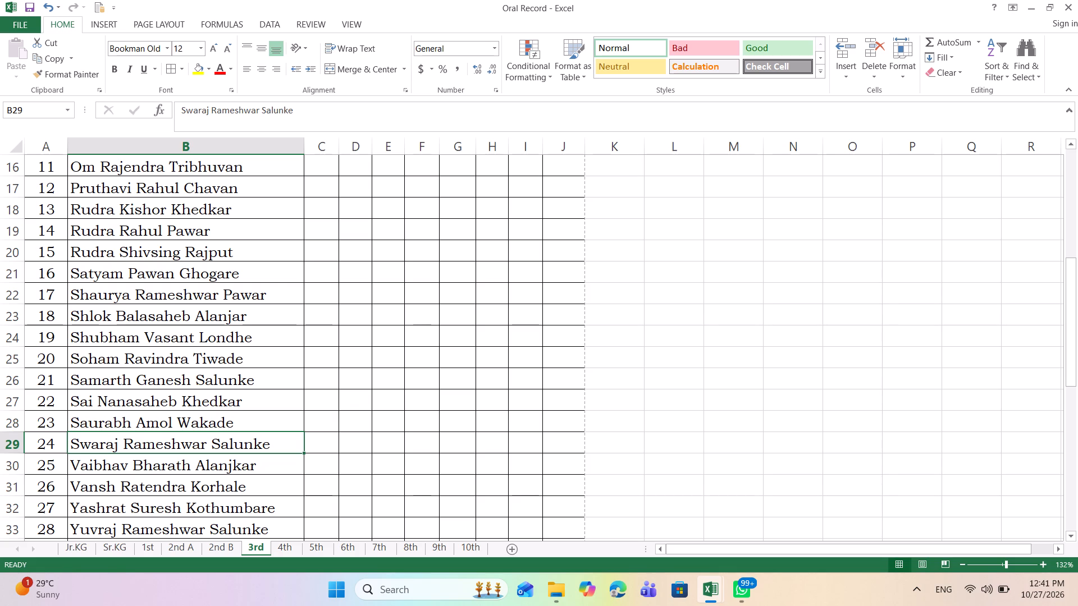
pyautogui.scroll(-1, 177, 468)
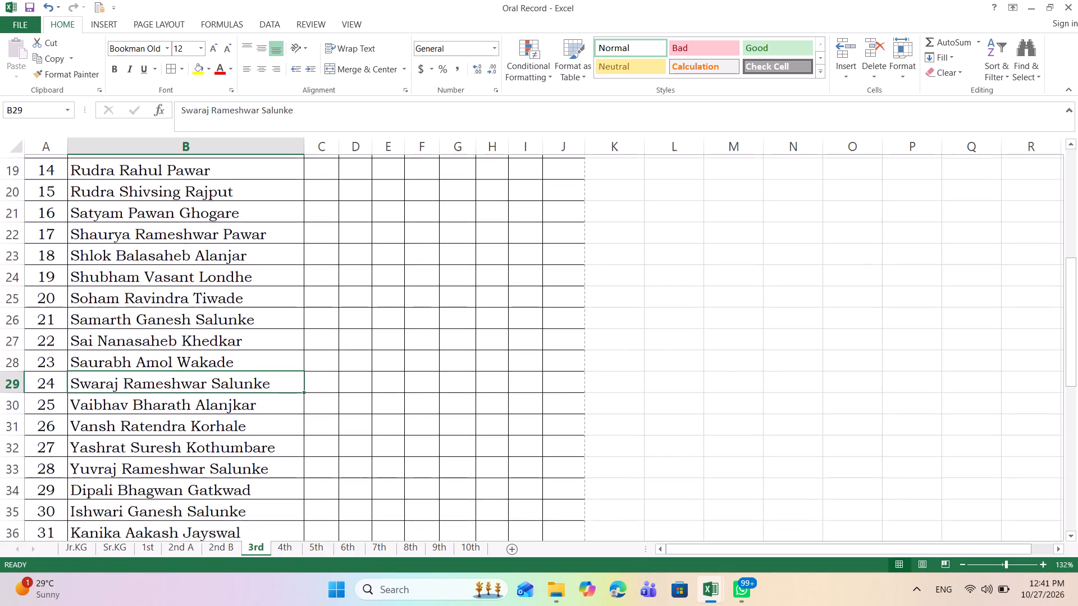
pyautogui.scroll(-2, 177, 468)
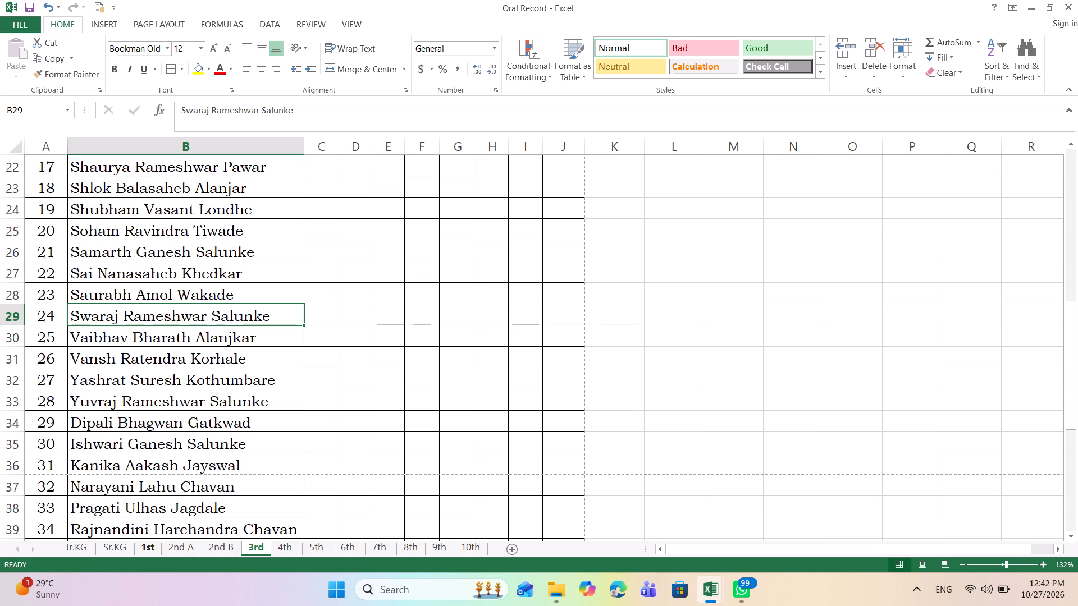
pyautogui.click(117, 361)
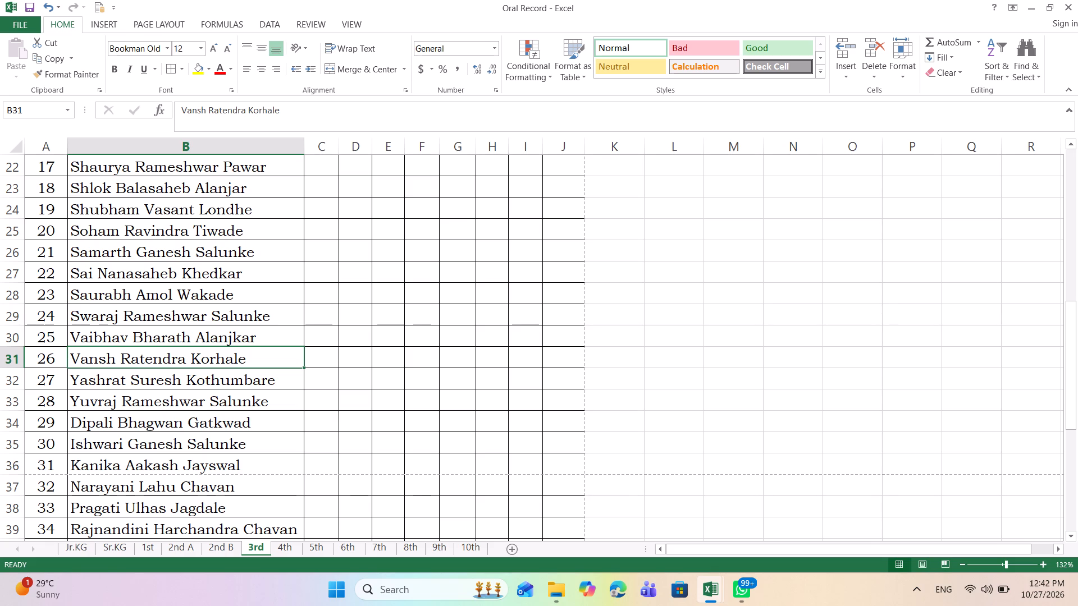
pyautogui.doubleClick(144, 359)
pyautogui.press('BackSpace')
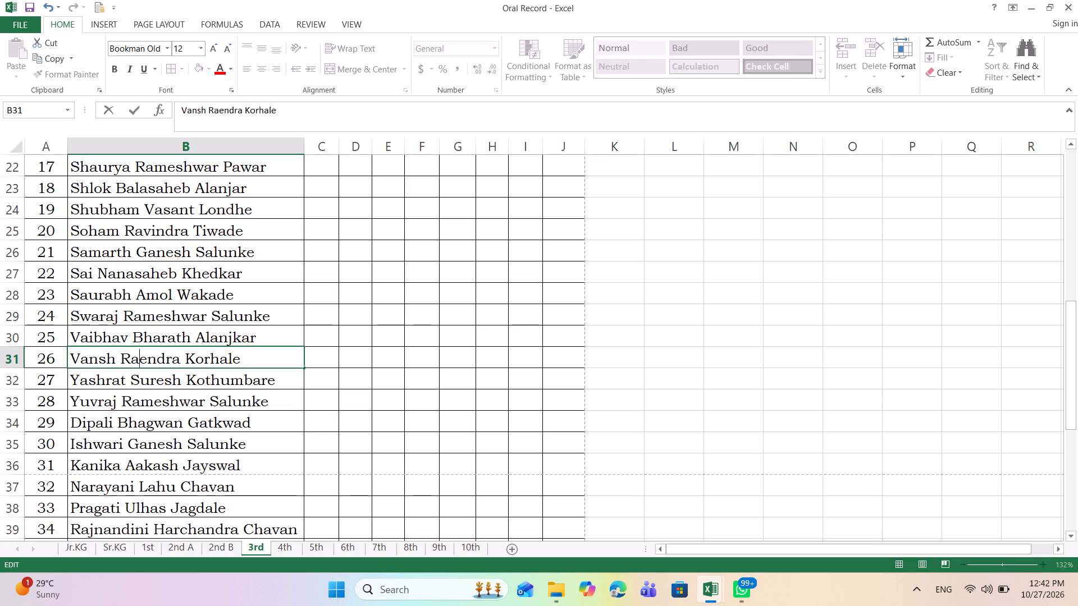
pyautogui.press('j')
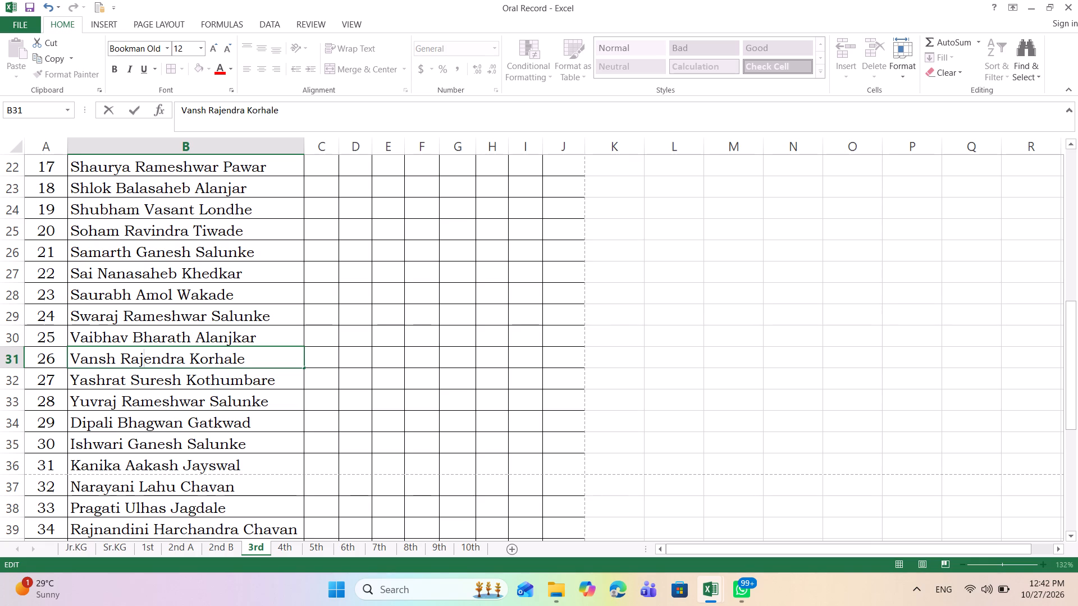
pyautogui.click(138, 402)
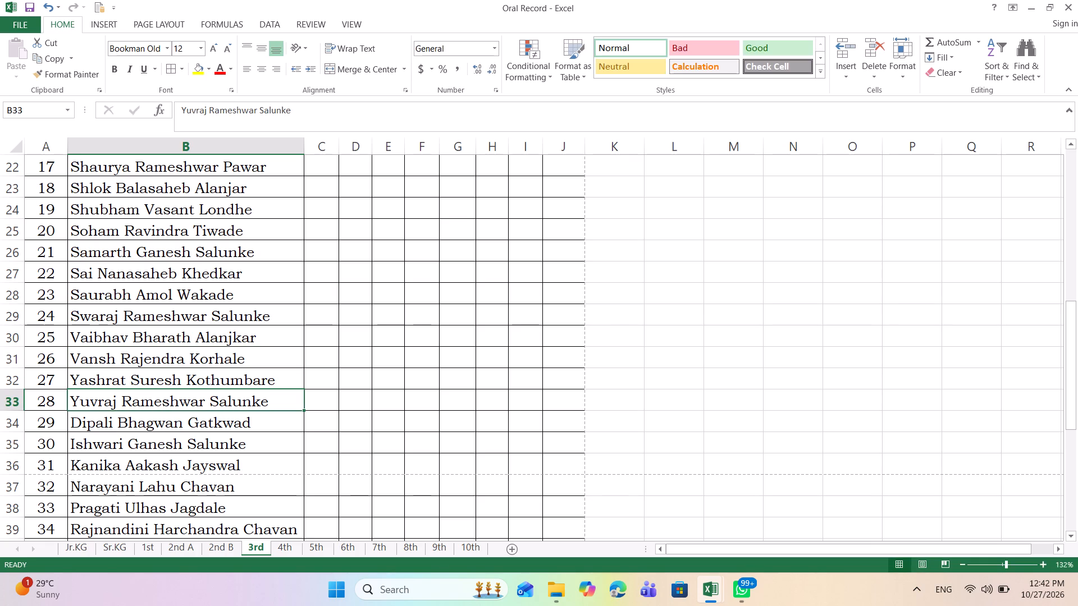
# Correct the surname of the student with roll number 29 to Gaikwad.
pyautogui.click(148, 425)
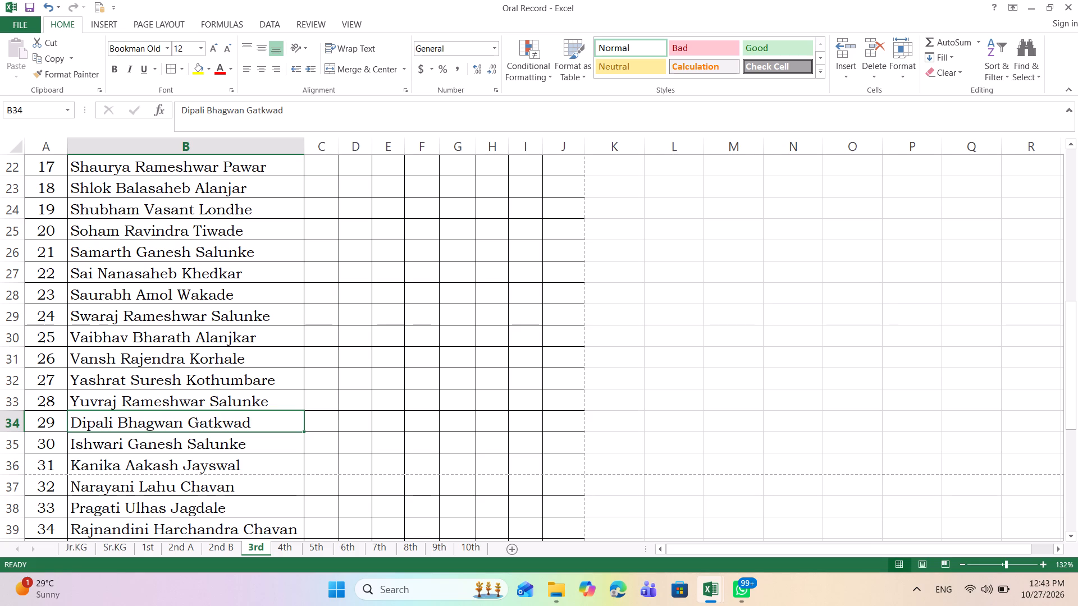
pyautogui.doubleClick(213, 421)
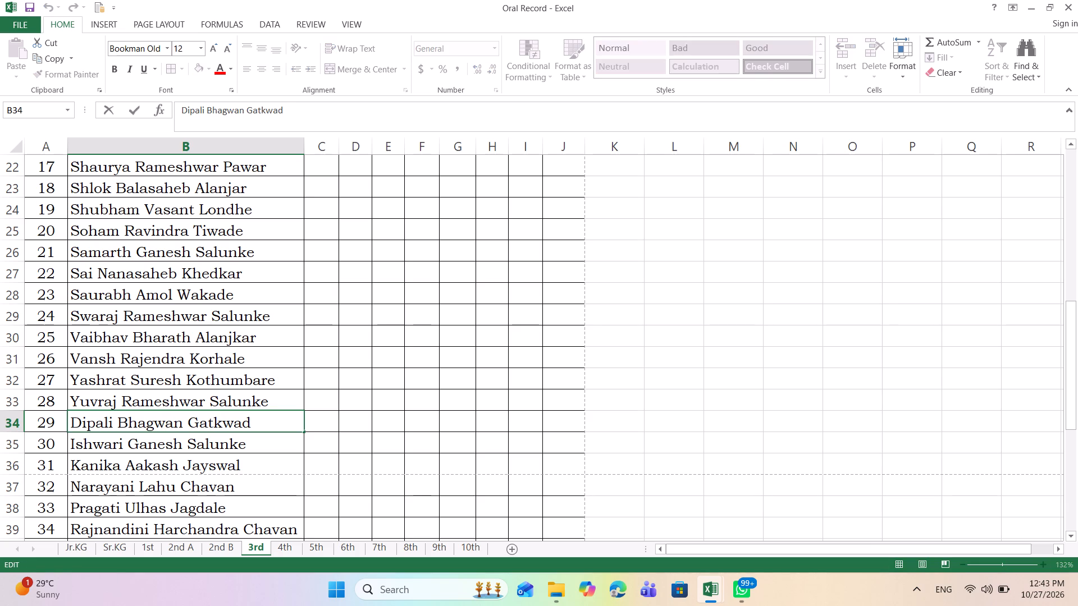
pyautogui.press('BackSpace')
pyautogui.press('i')
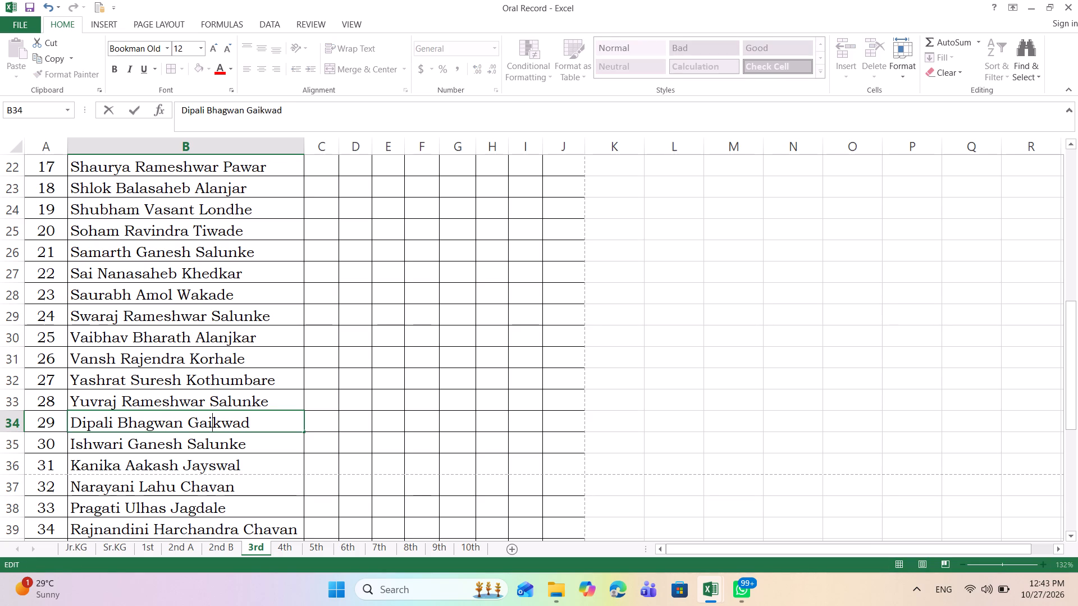
pyautogui.click(173, 452)
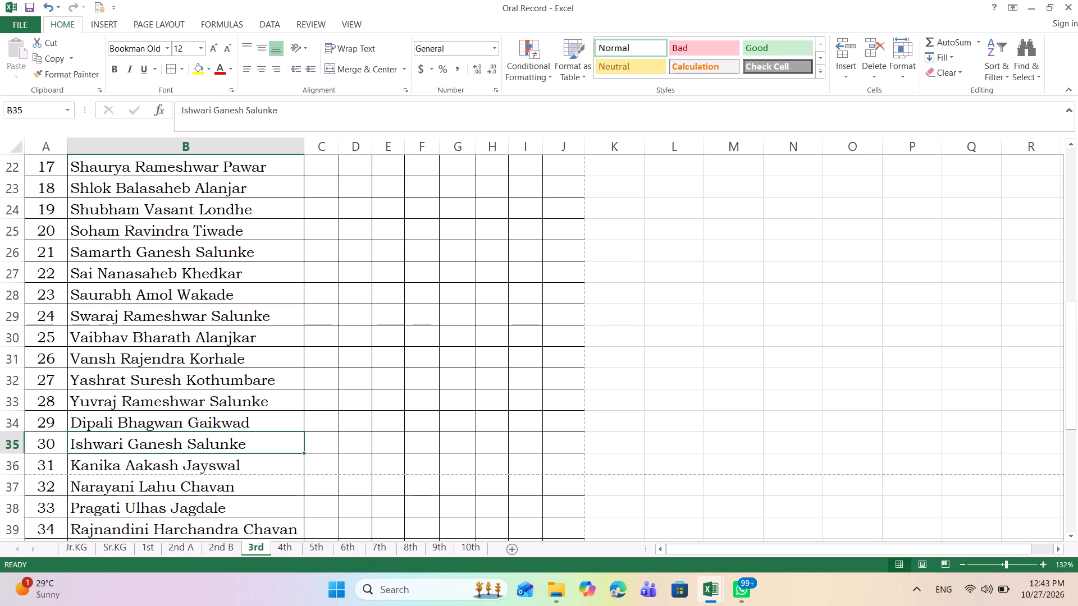
pyautogui.click(133, 467)
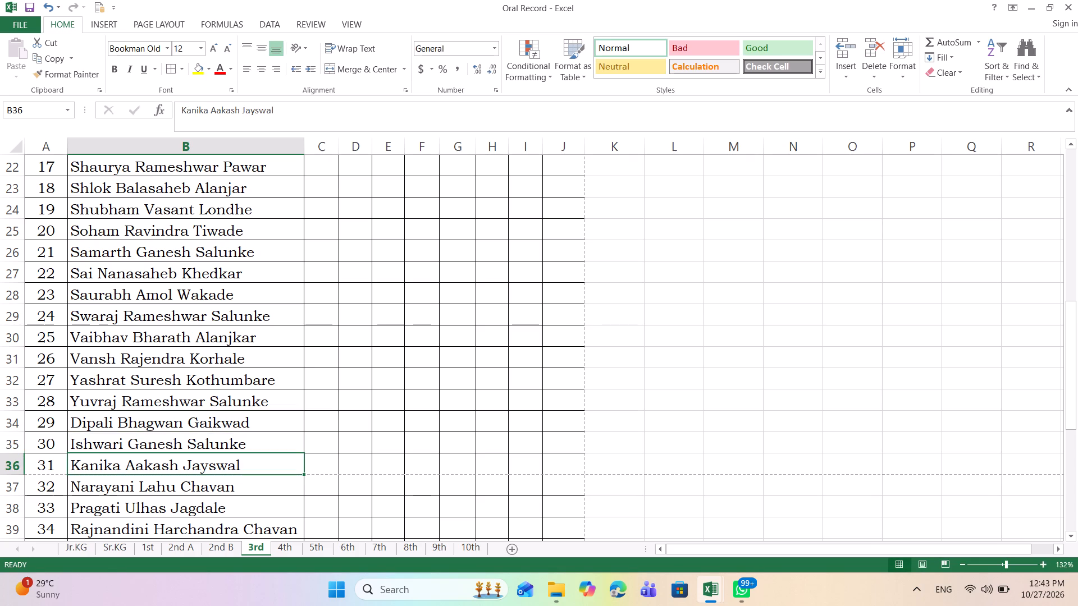
pyautogui.doubleClick(208, 467)
pyautogui.press('BackSpace')
pyautogui.press('i')
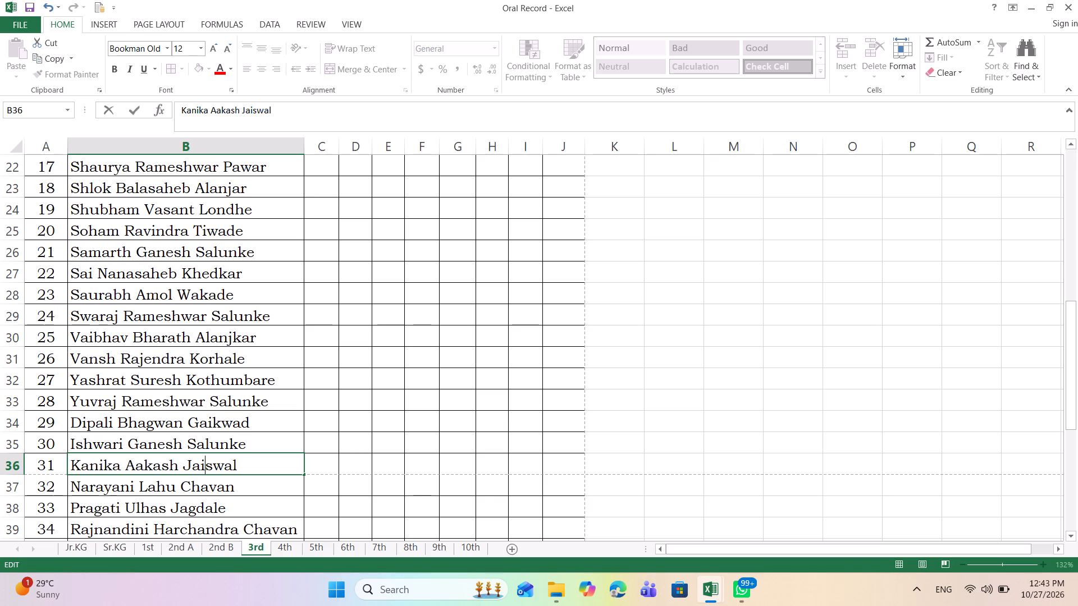
pyautogui.scroll(-2, 203, 489)
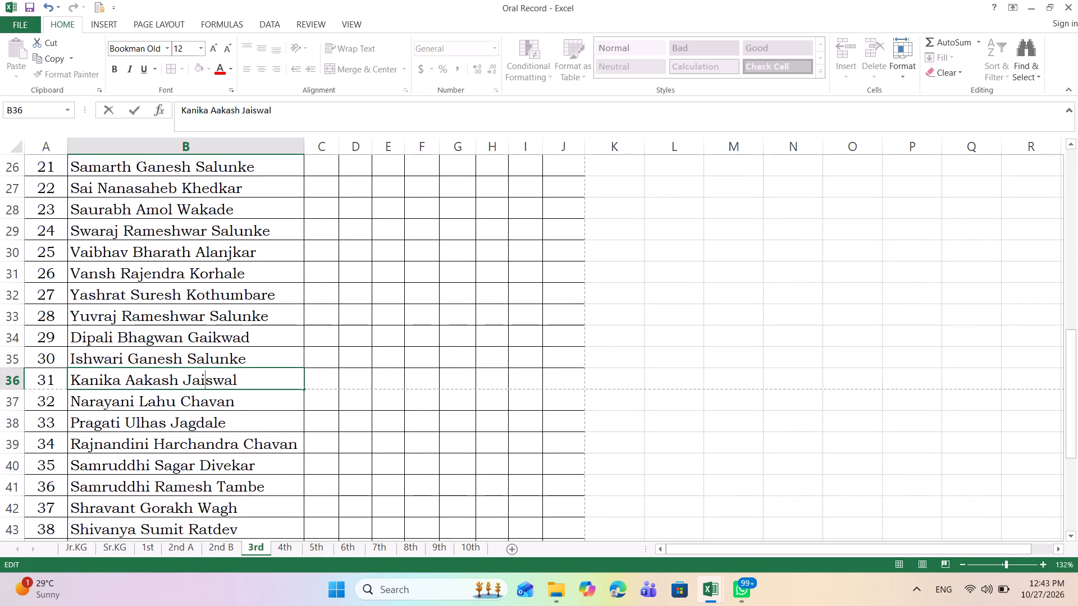
pyautogui.click(122, 403)
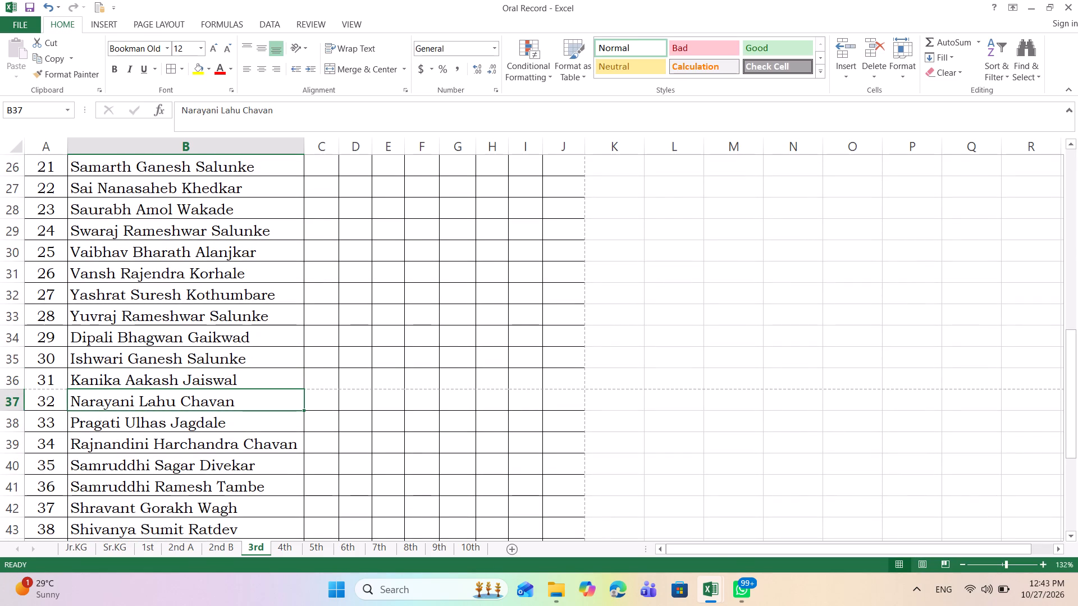
pyautogui.click(111, 426)
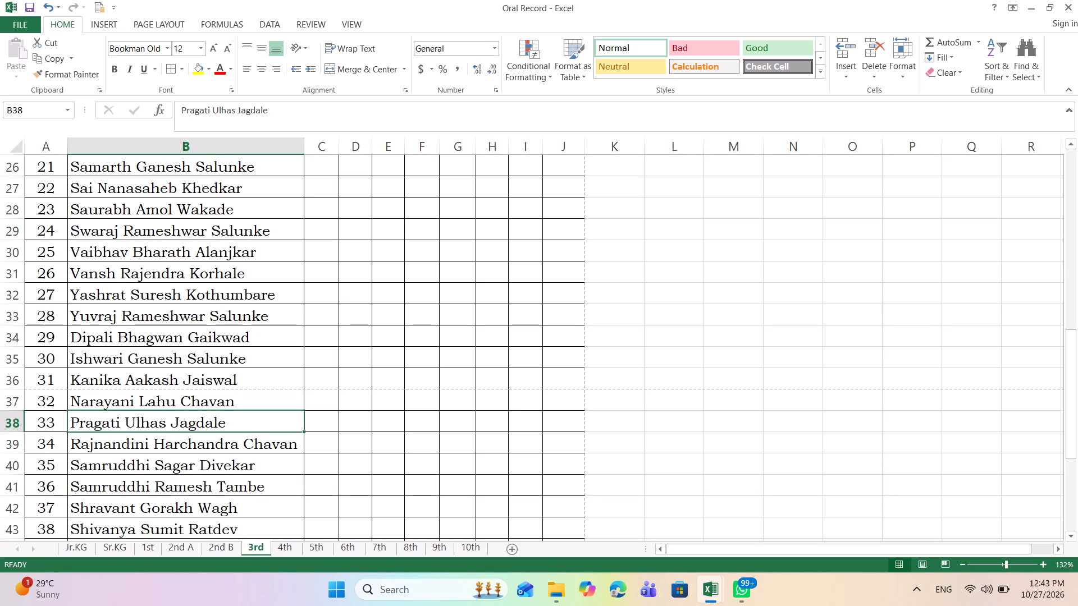
pyautogui.click(130, 449)
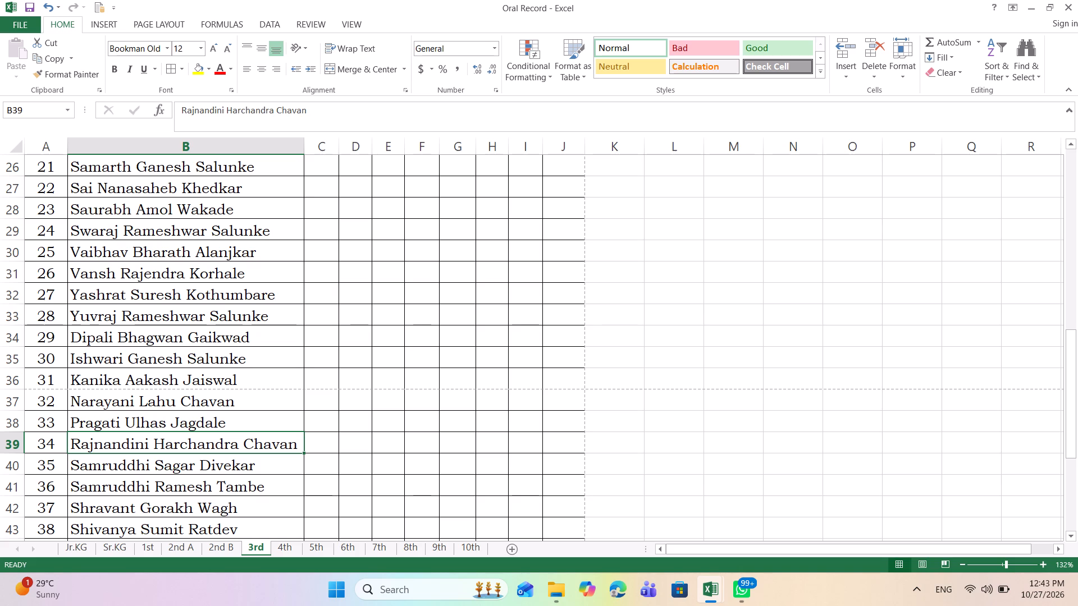
pyautogui.doubleClick(182, 444)
pyautogui.press('i')
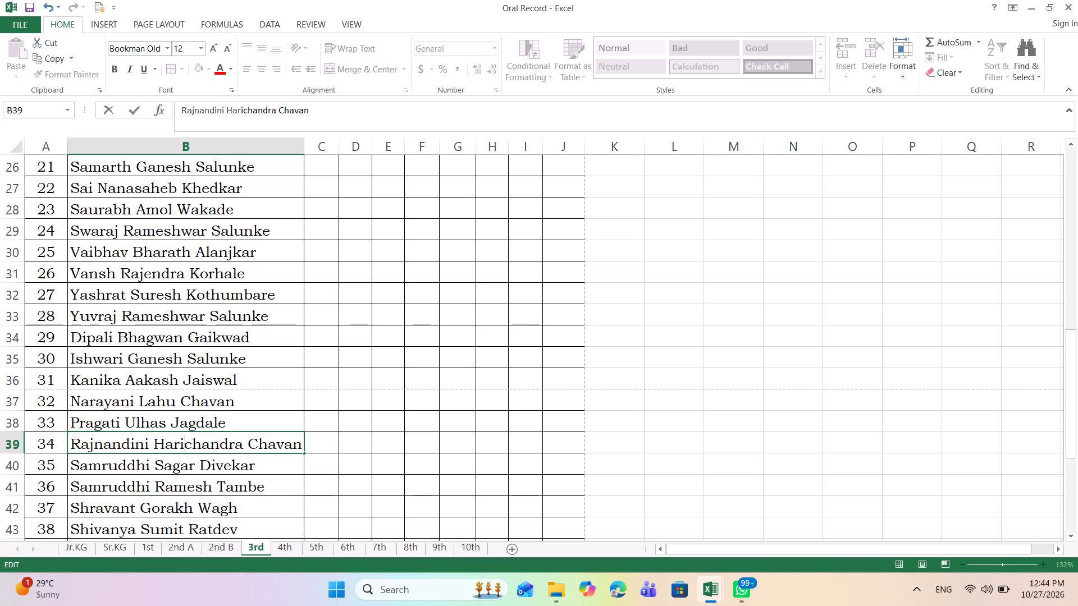
pyautogui.click(111, 470)
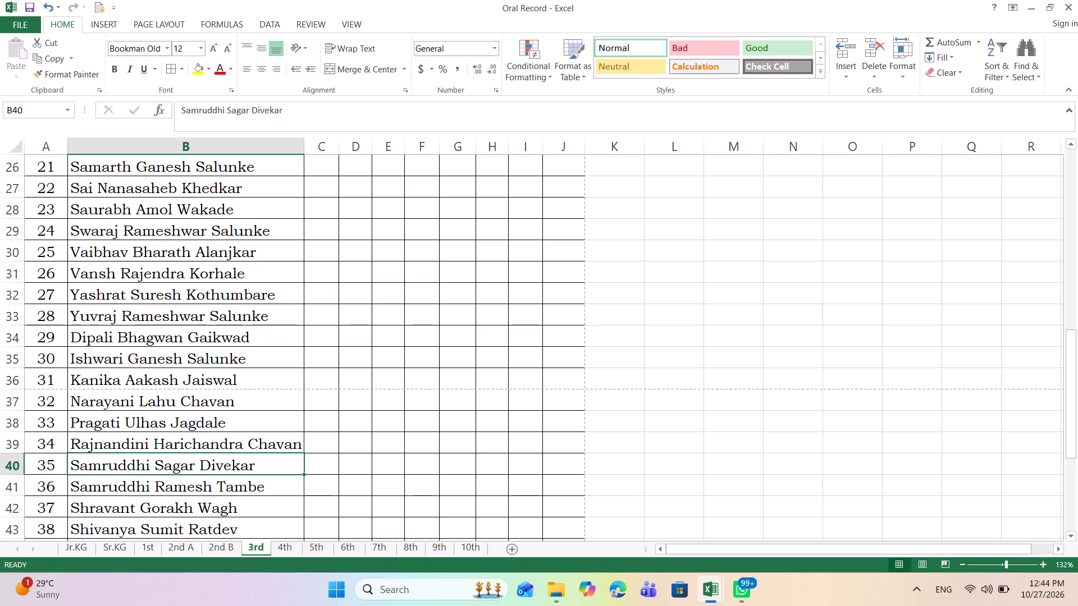
pyautogui.doubleClick(130, 467)
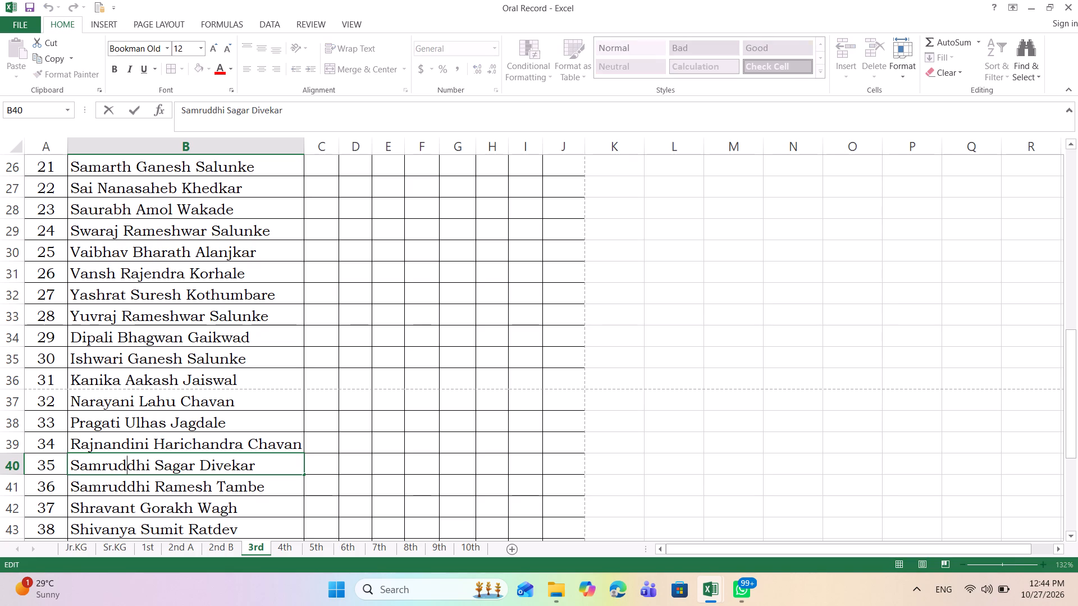
pyautogui.press('BackSpace')
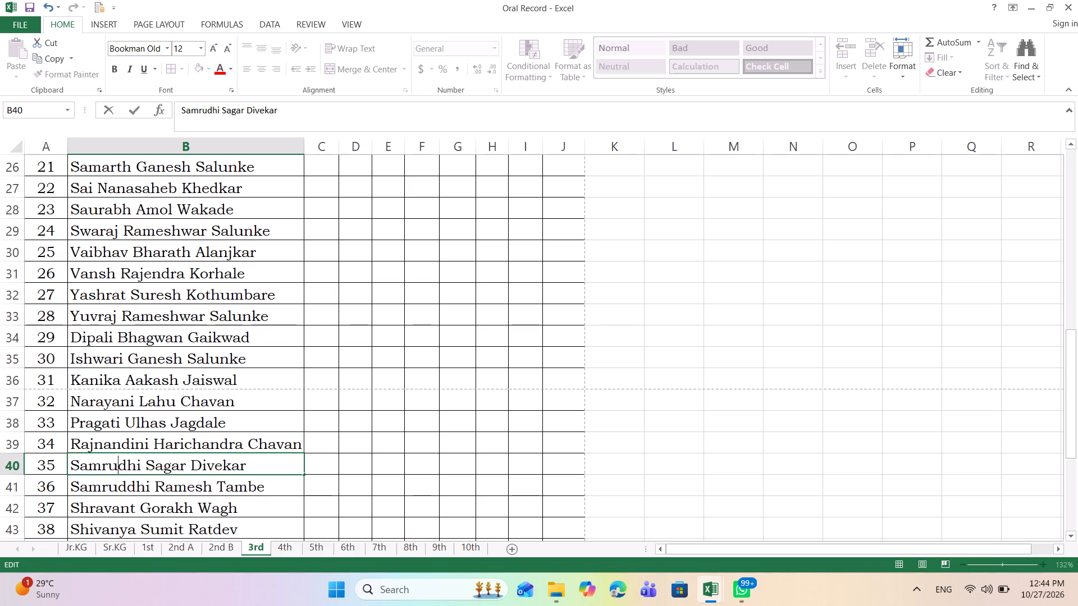
# Change the 3rd class sheet's title to Oral Exam Mark Sheet 2026-27.
pyautogui.scroll(4, 147, 498)
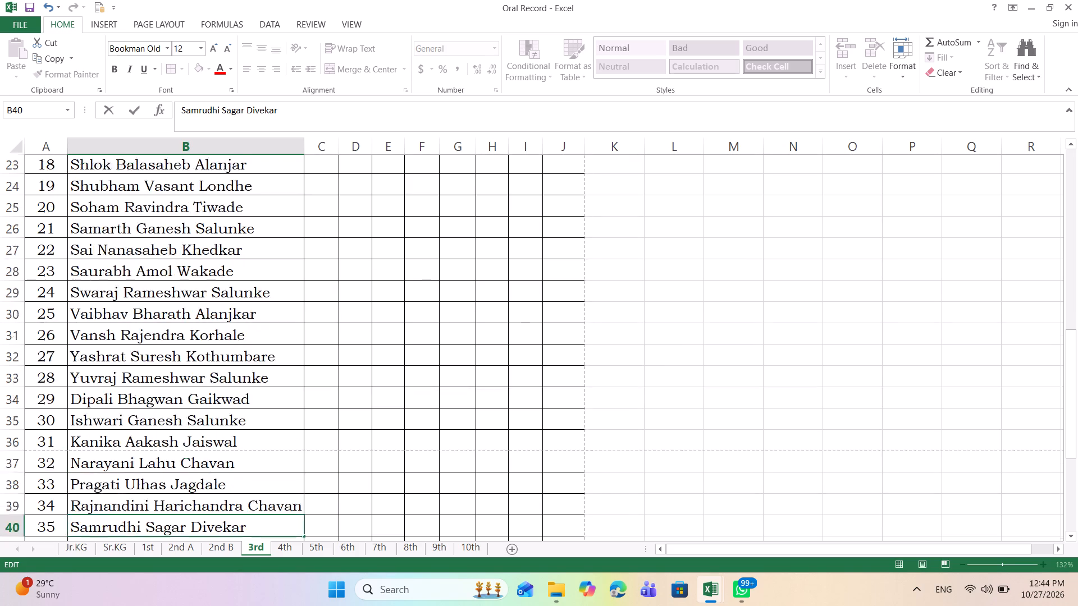
pyautogui.scroll(4, 147, 498)
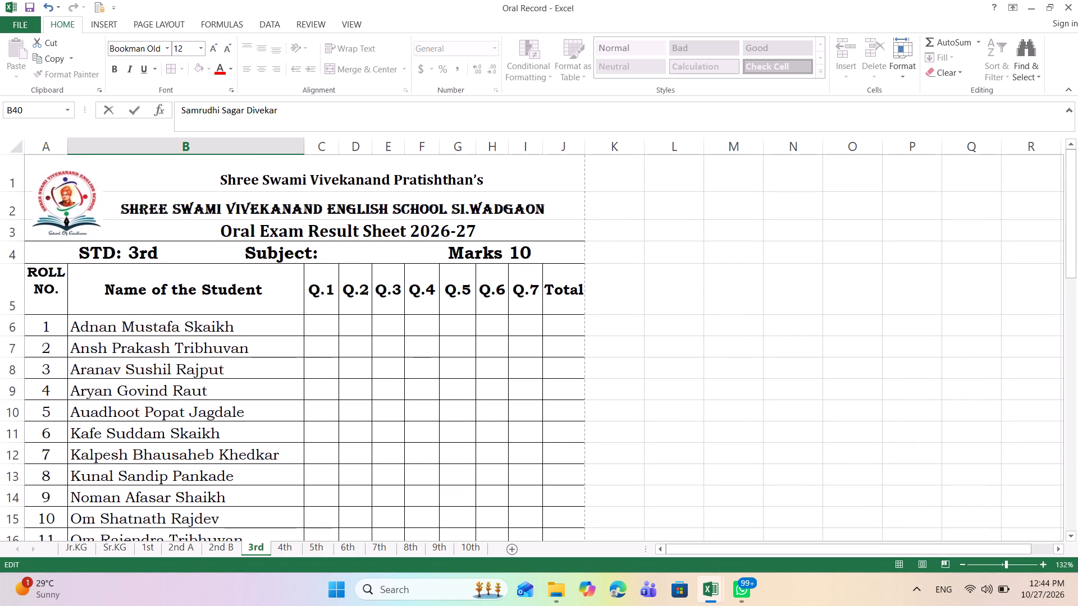
pyautogui.doubleClick(360, 235)
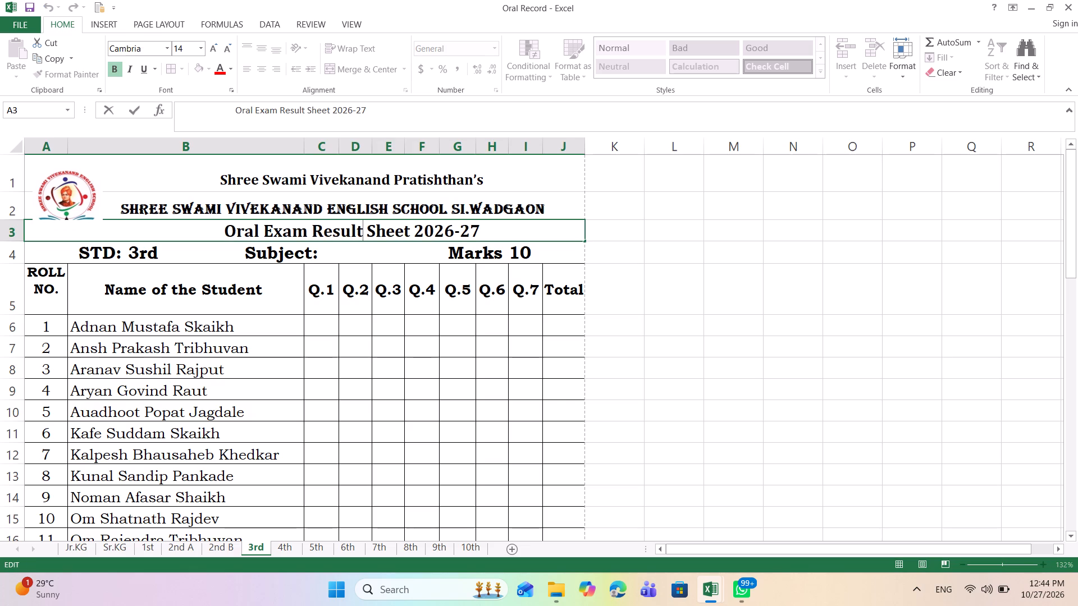
pyautogui.press('BackSpace')
pyautogui.press('BackSpace')
pyautogui.press('BackSpace')
pyautogui.press('BackSpace')
pyautogui.press('BackSpace')
pyautogui.press('BackSpace')
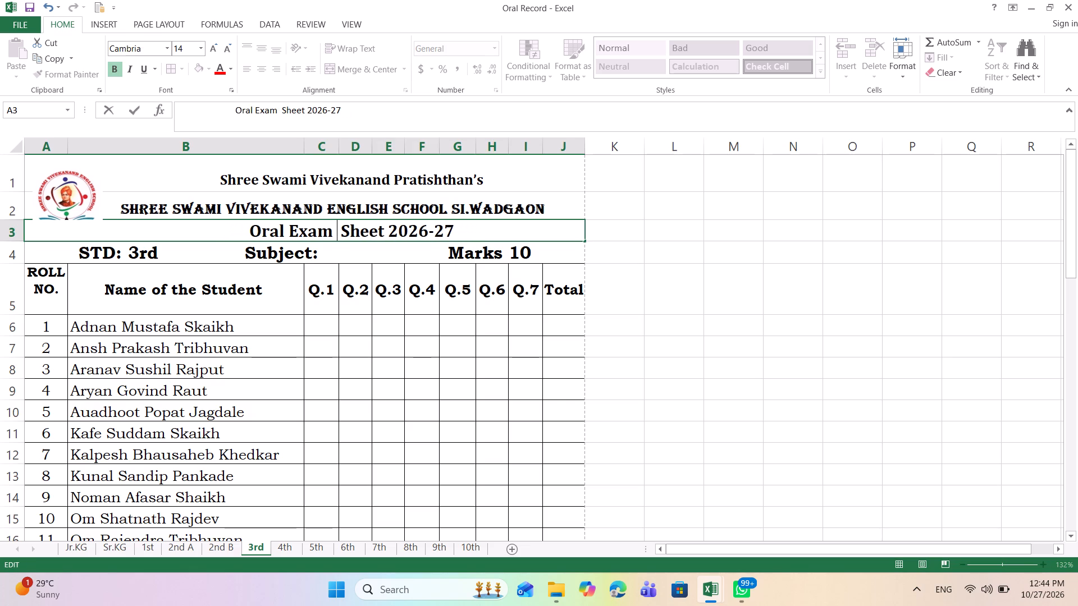
pyautogui.write('Mark')
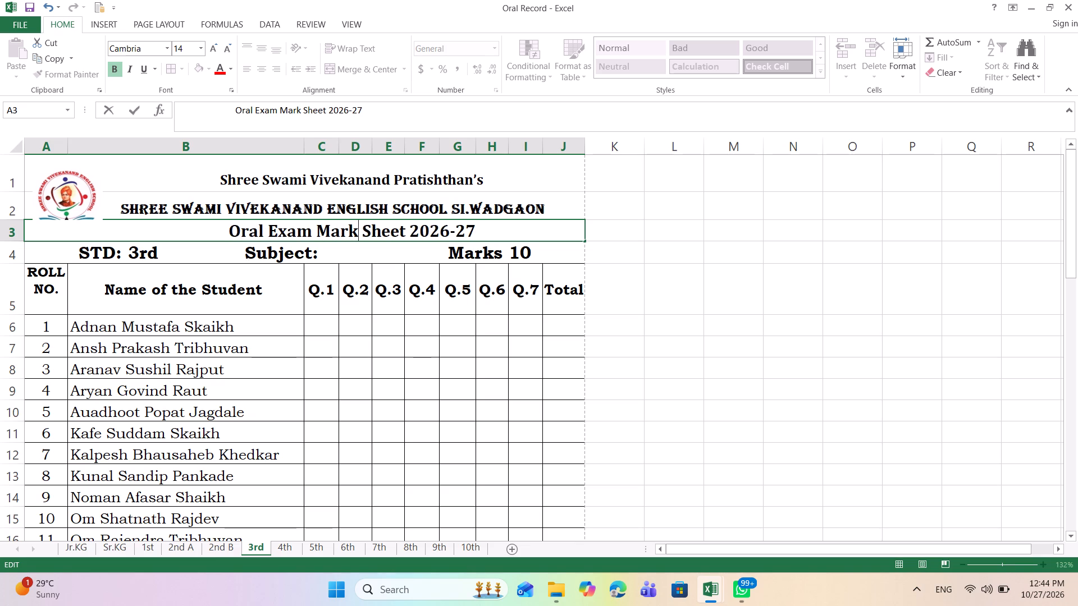
pyautogui.scroll(-10, 368, 347)
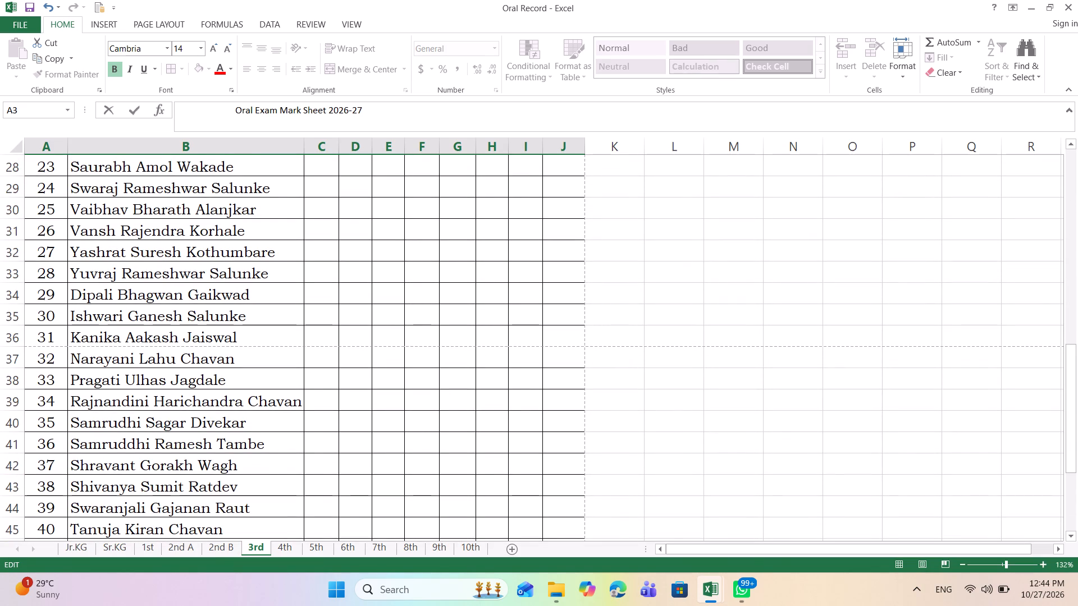
pyautogui.click(106, 427)
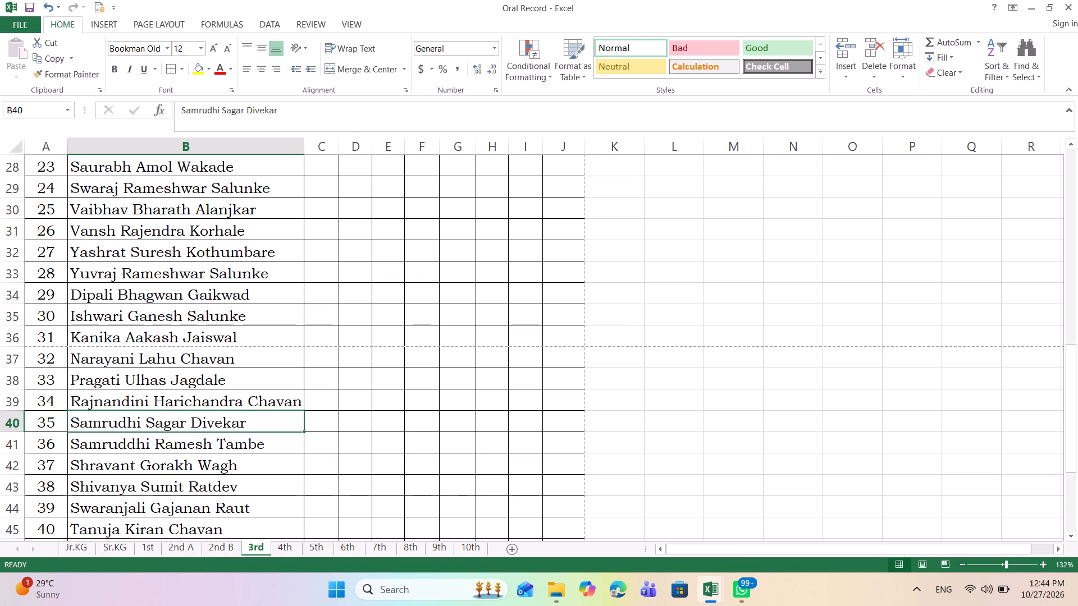
pyautogui.doubleClick(129, 449)
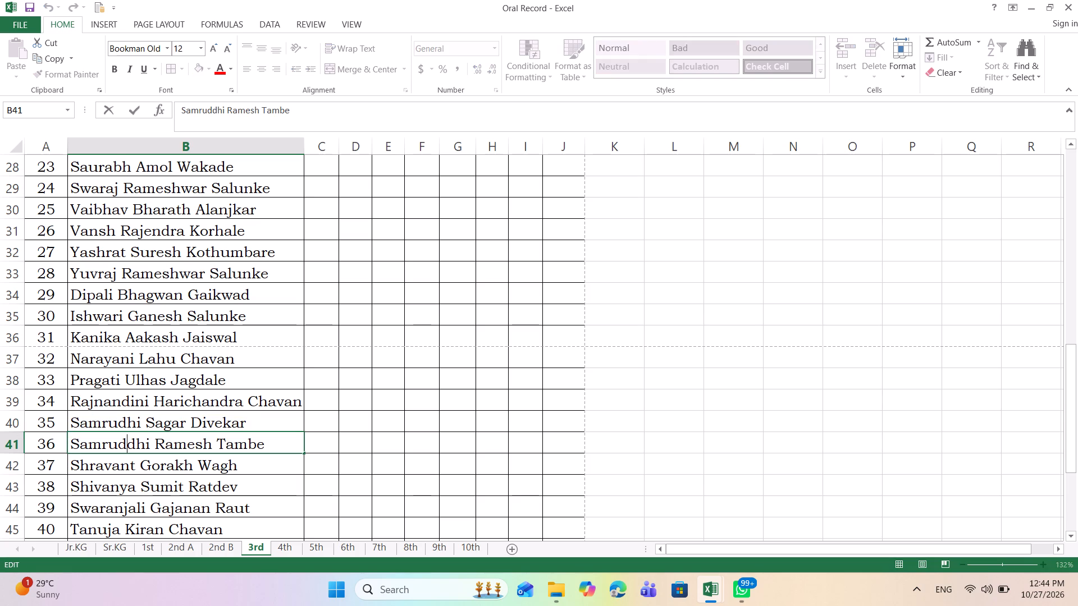
pyautogui.press('BackSpace')
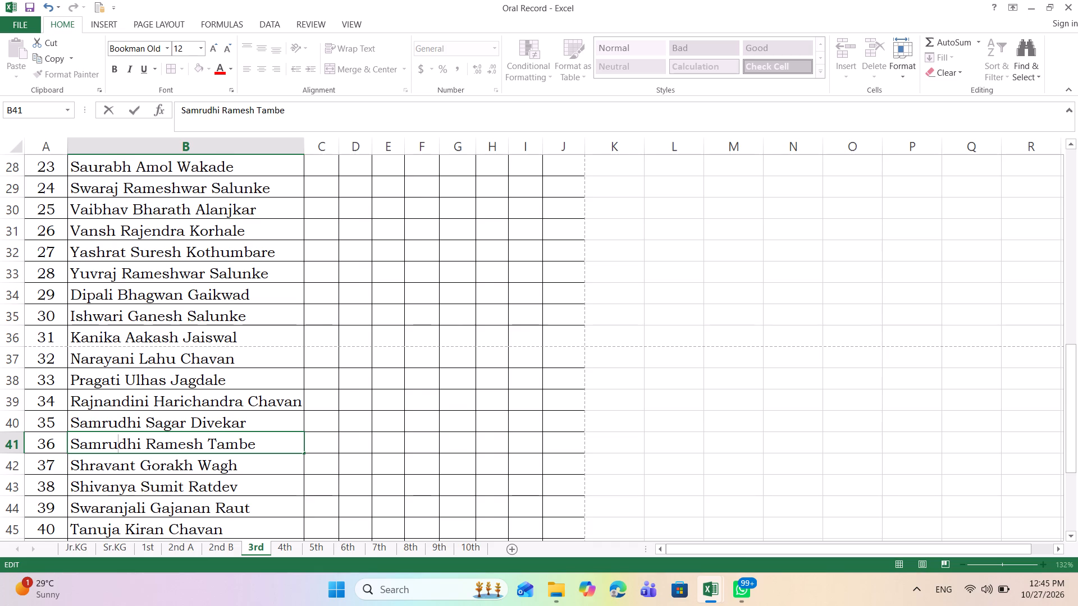
pyautogui.scroll(-1, 236, 452)
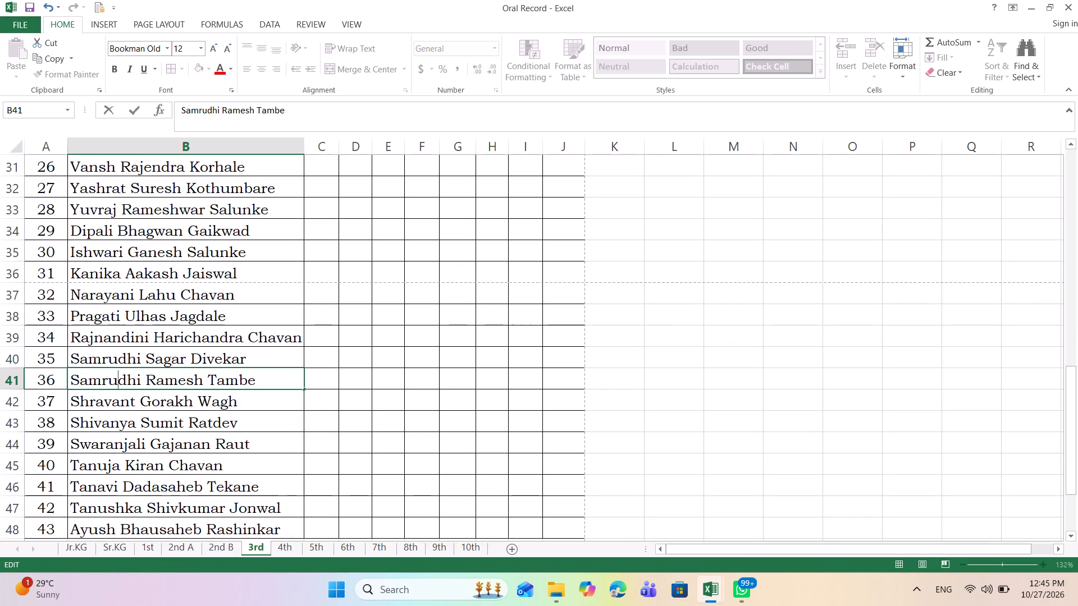
pyautogui.click(110, 408)
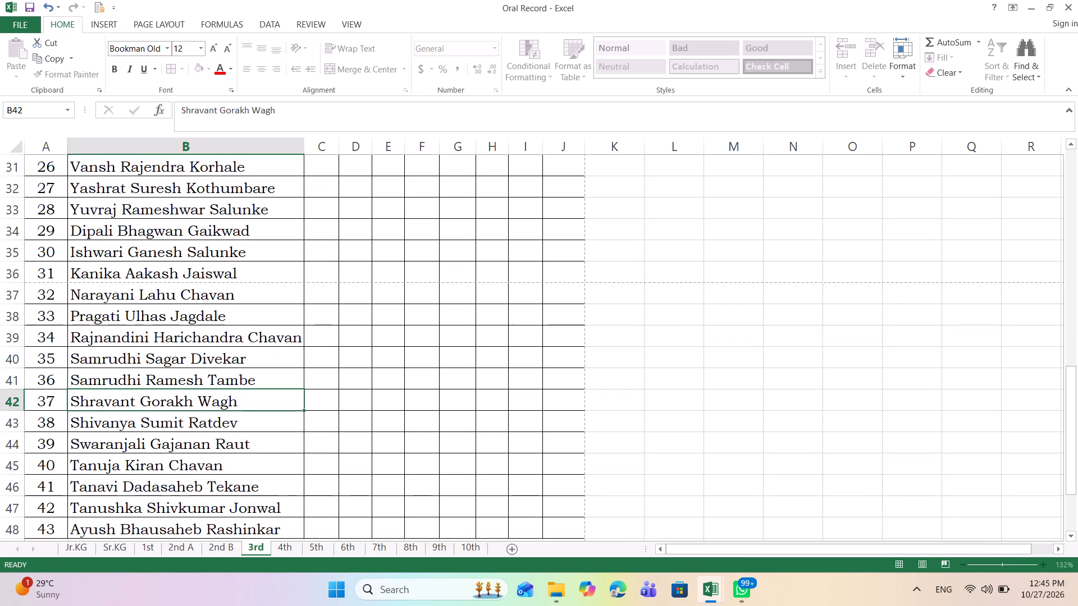
pyautogui.doubleClick(130, 406)
pyautogui.press('Right')
pyautogui.press('BackSpace')
pyautogui.press('i')
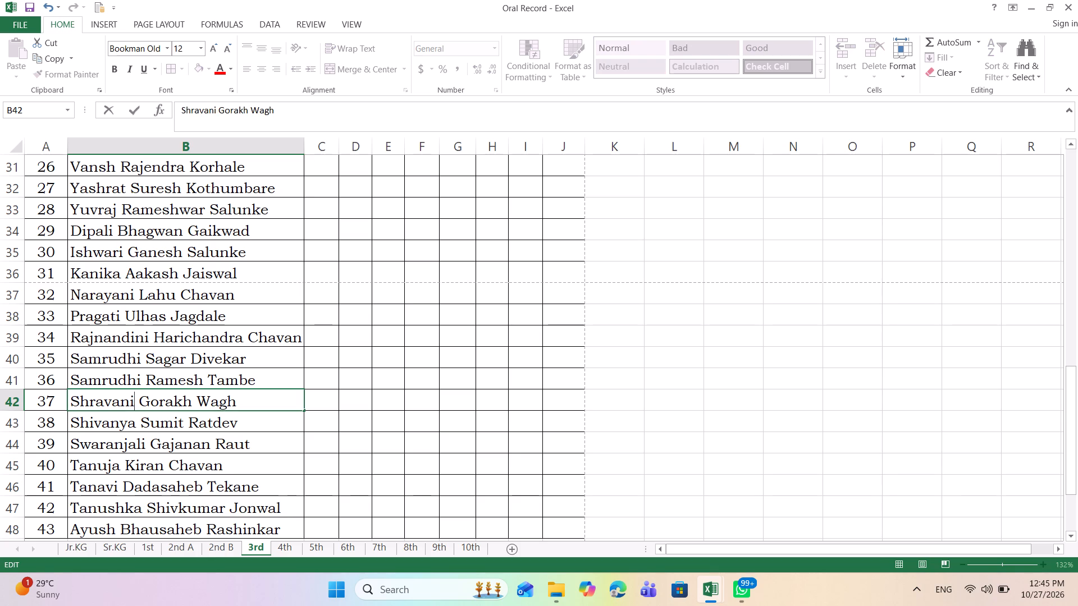
pyautogui.click(119, 421)
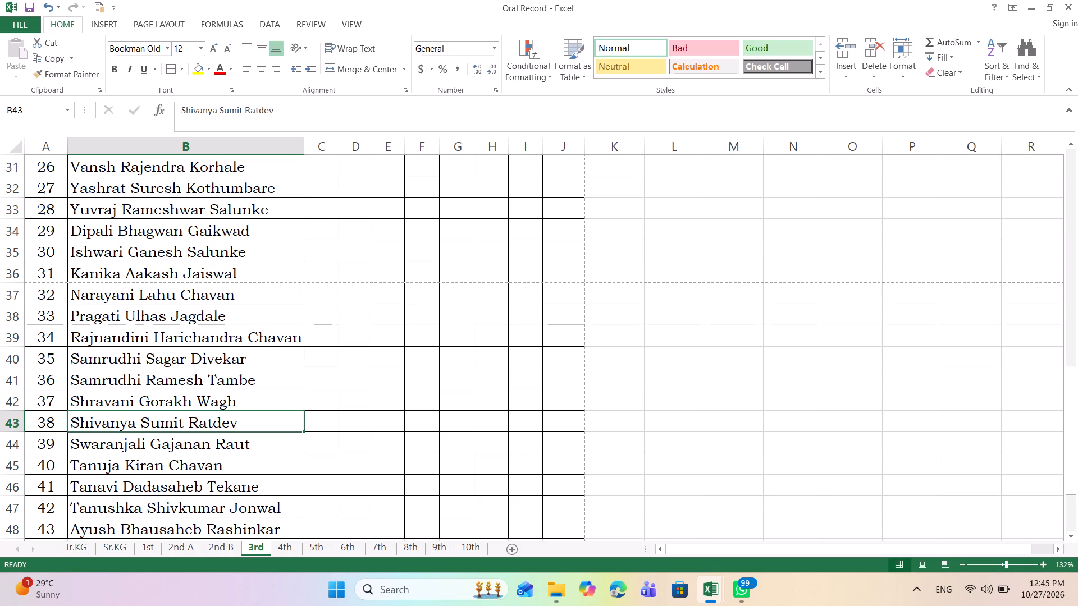
pyautogui.doubleClick(211, 424)
pyautogui.press('BackSpace')
pyautogui.press('j')
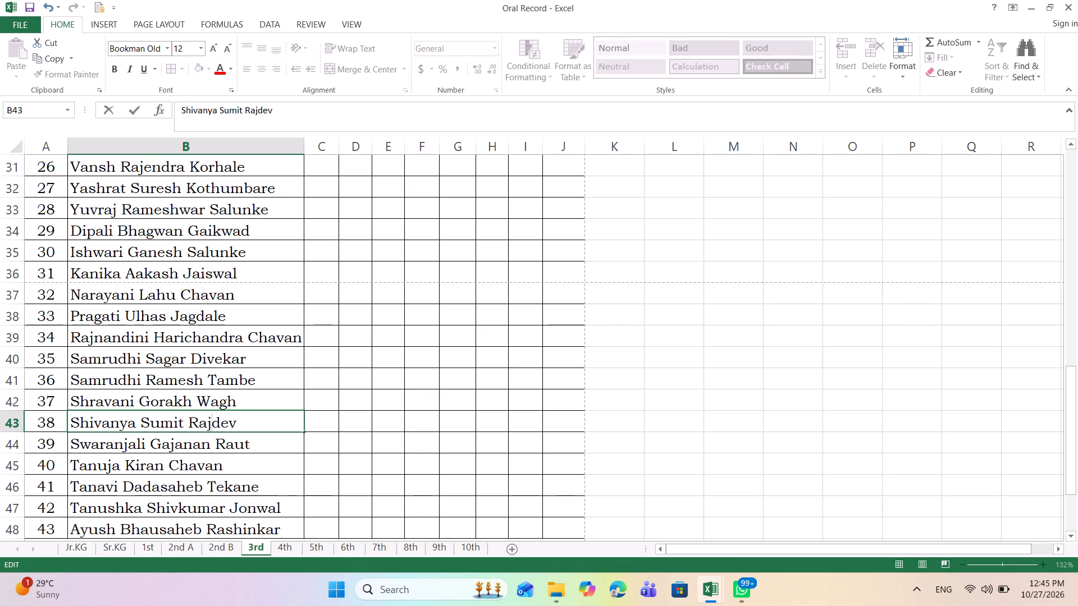
# Check the spelling of the remaining student names, roll numbers 39 to 43, one by one.
pyautogui.click(149, 447)
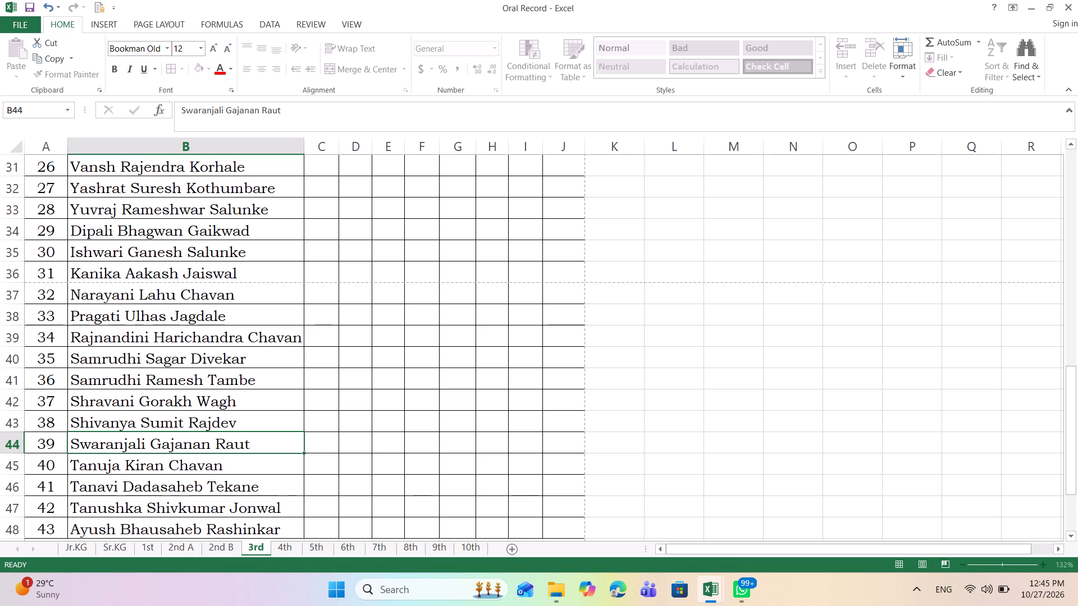
pyautogui.click(130, 472)
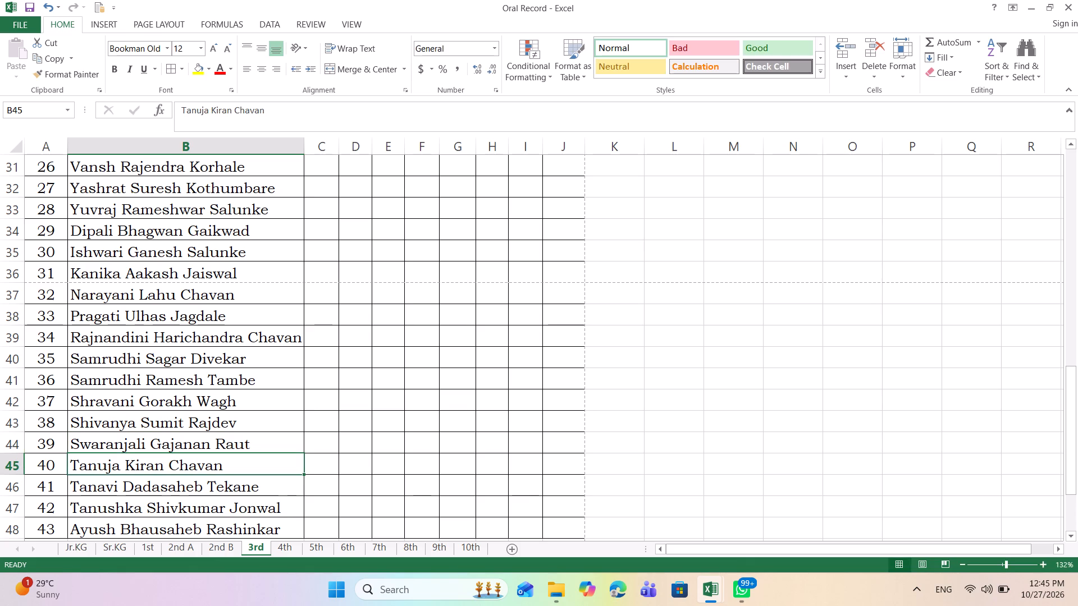
pyautogui.click(111, 490)
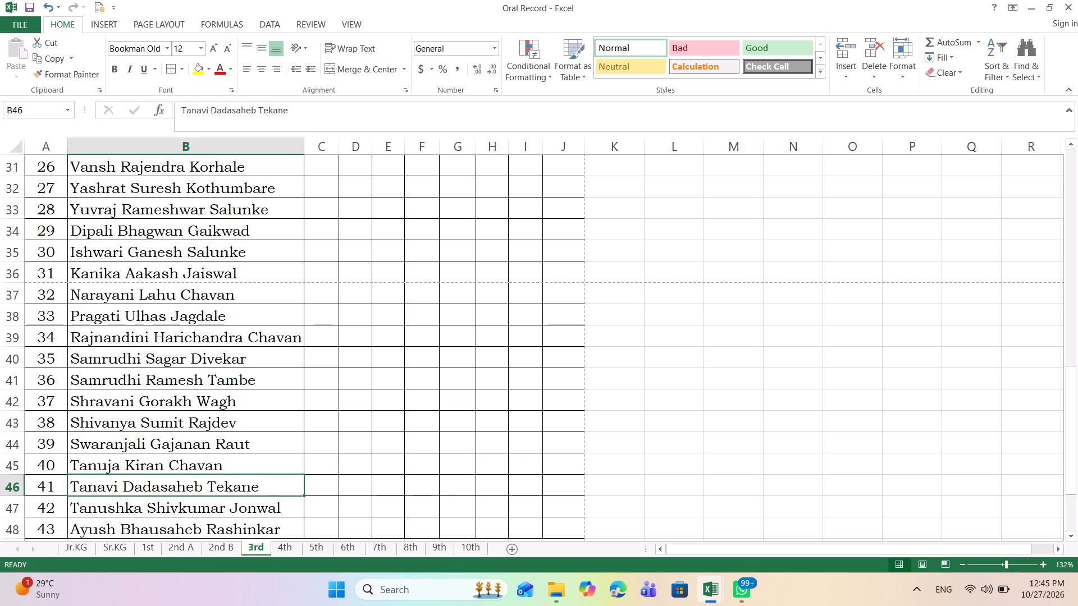
pyautogui.scroll(-1, 158, 501)
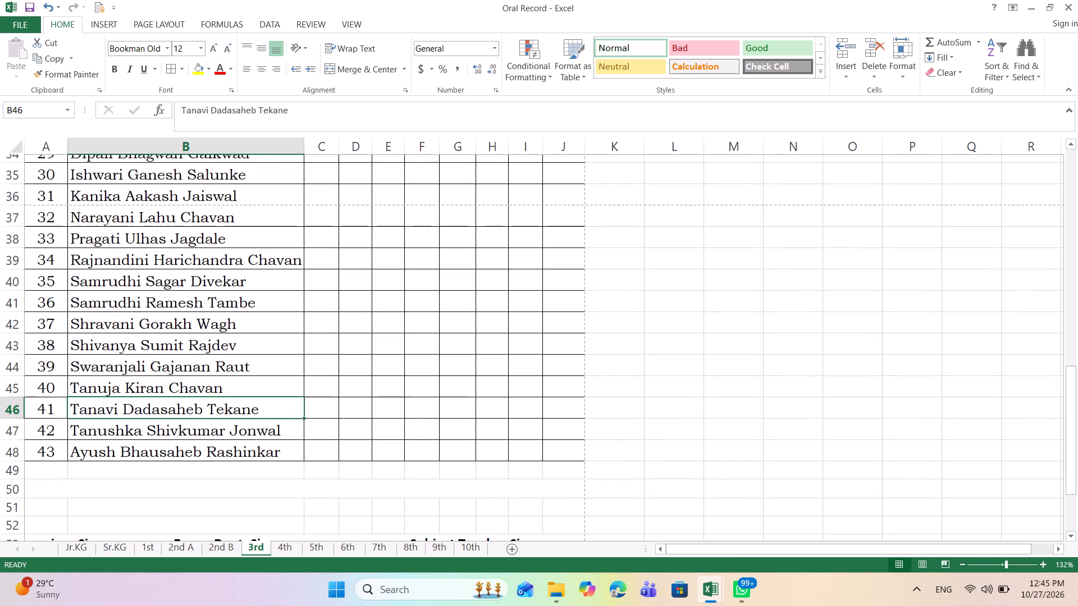
pyautogui.scroll(-1, 158, 501)
pyautogui.click(156, 425)
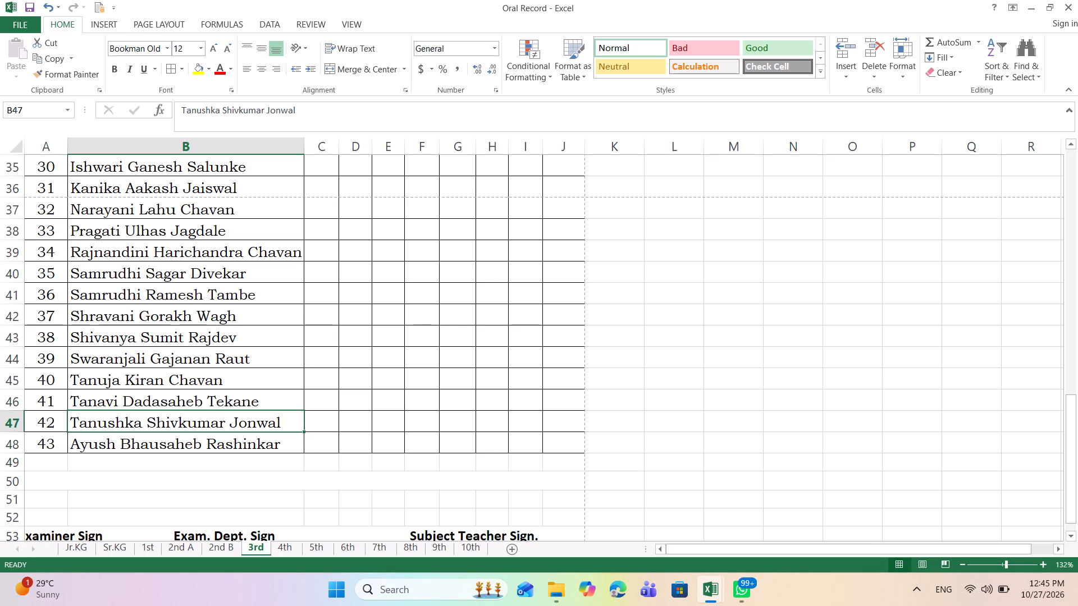
pyautogui.click(194, 451)
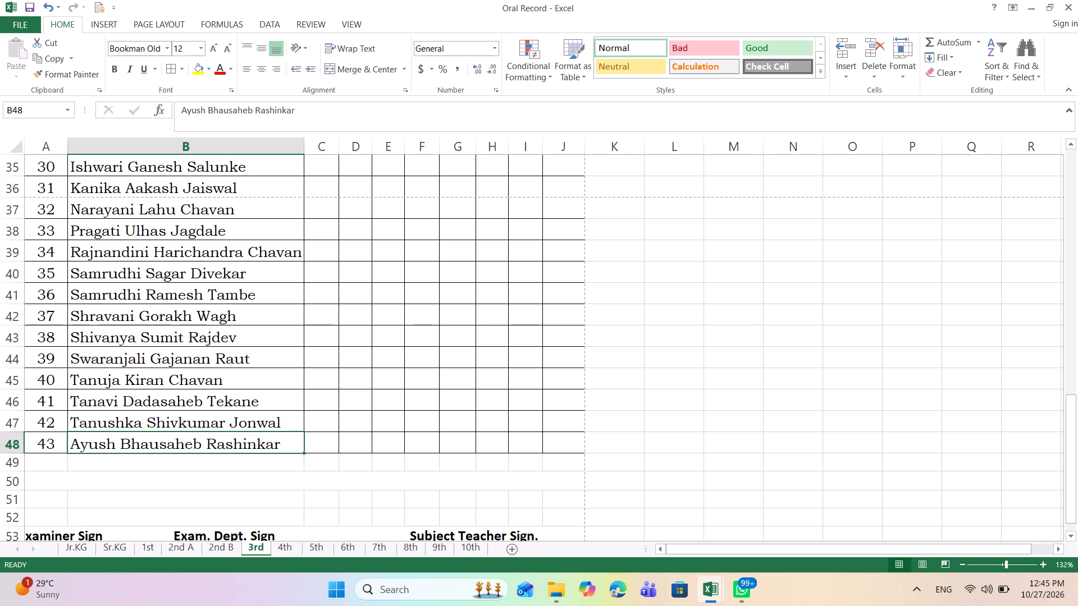
# Save the workbook with the corrected 3rd class sheet and return to the sheet's heading.
pyautogui.scroll(5, 266, 452)
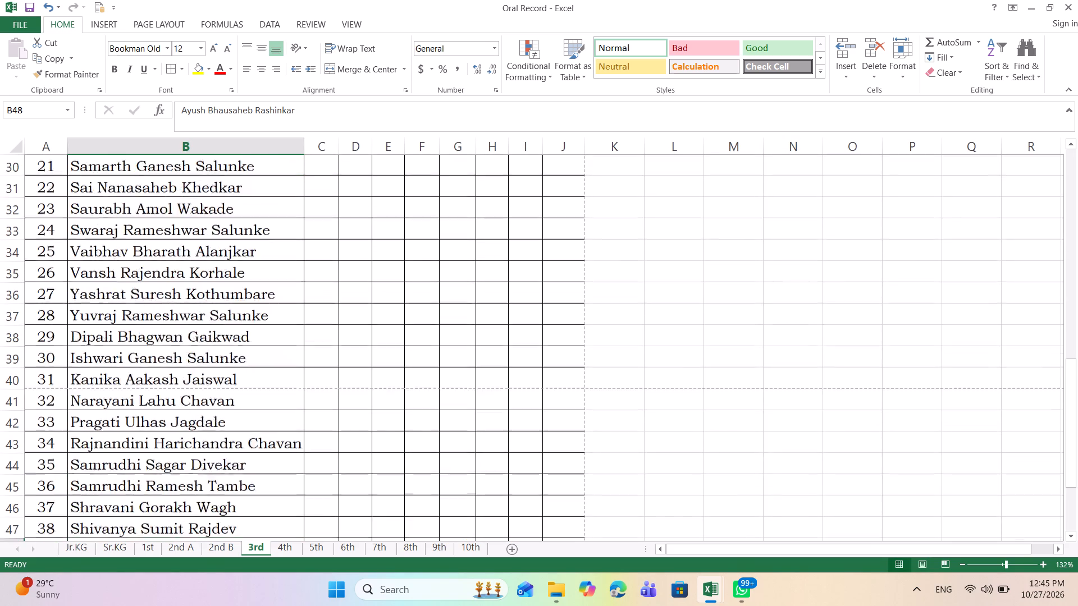
pyautogui.scroll(5, 266, 452)
pyautogui.hotkey('ctrl', 's')
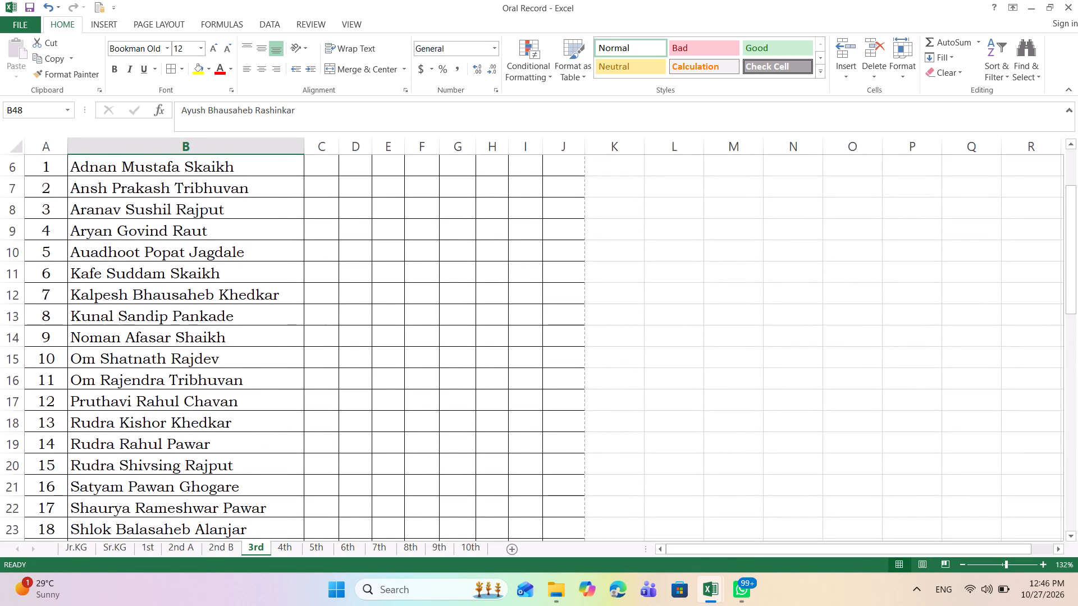
pyautogui.scroll(7, 222, 375)
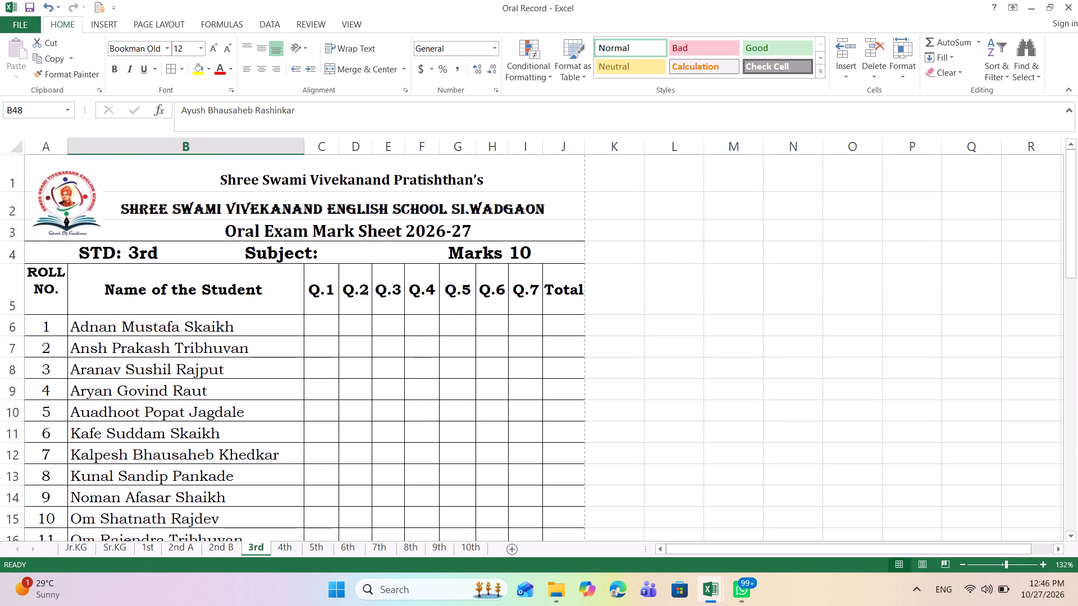
# Start saving a copy of the workbook in the Desktop's 2026-27 folder with the file name 3rd.
pyautogui.click(19, 24)
pyautogui.click(43, 146)
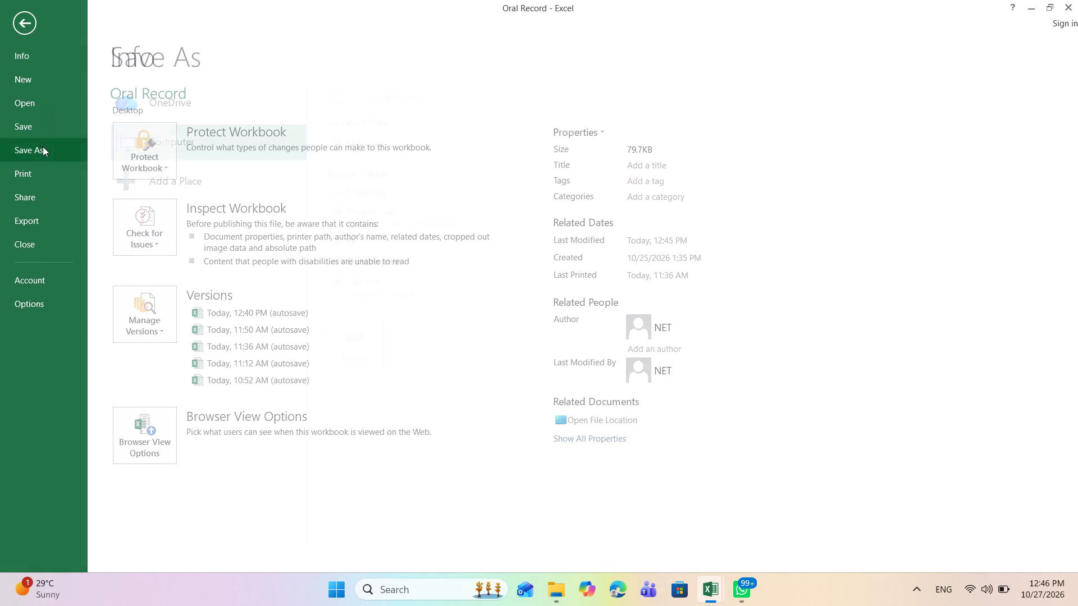
pyautogui.click(372, 142)
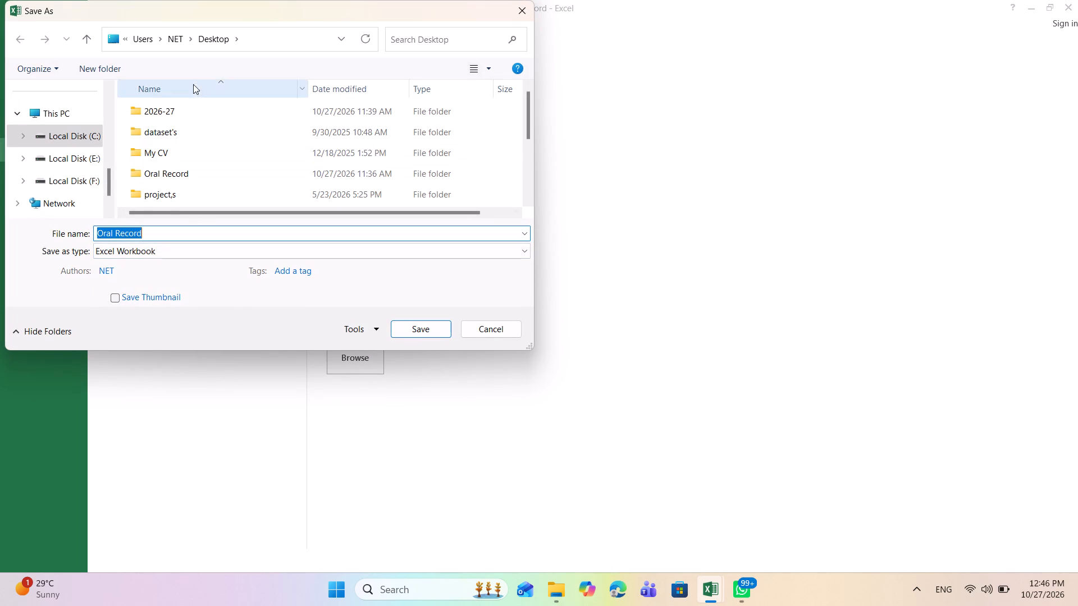
pyautogui.doubleClick(181, 113)
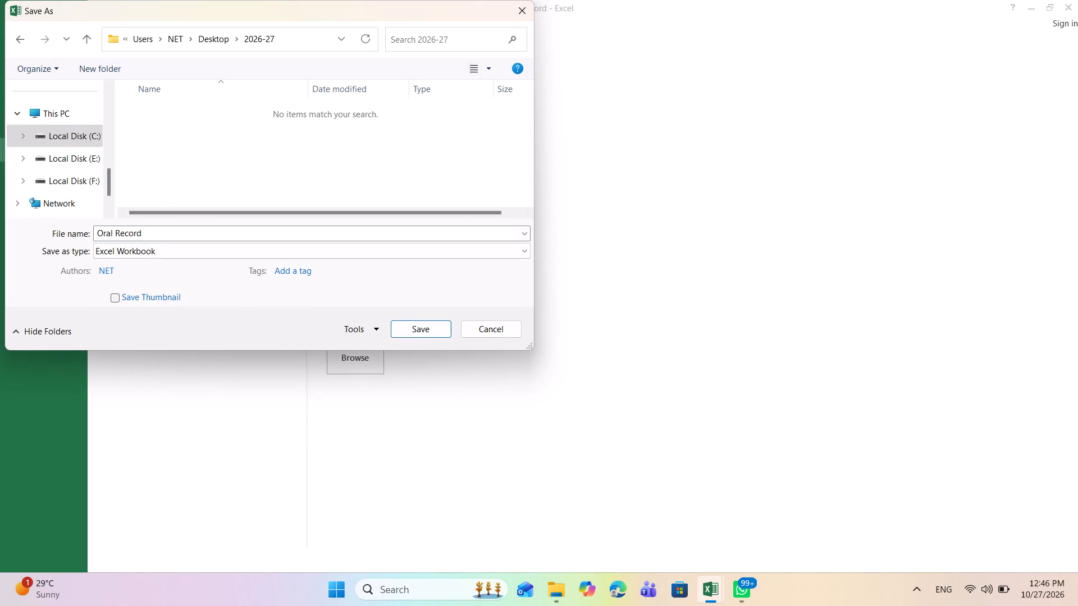
pyautogui.click(153, 235)
pyautogui.press('BackSpace')
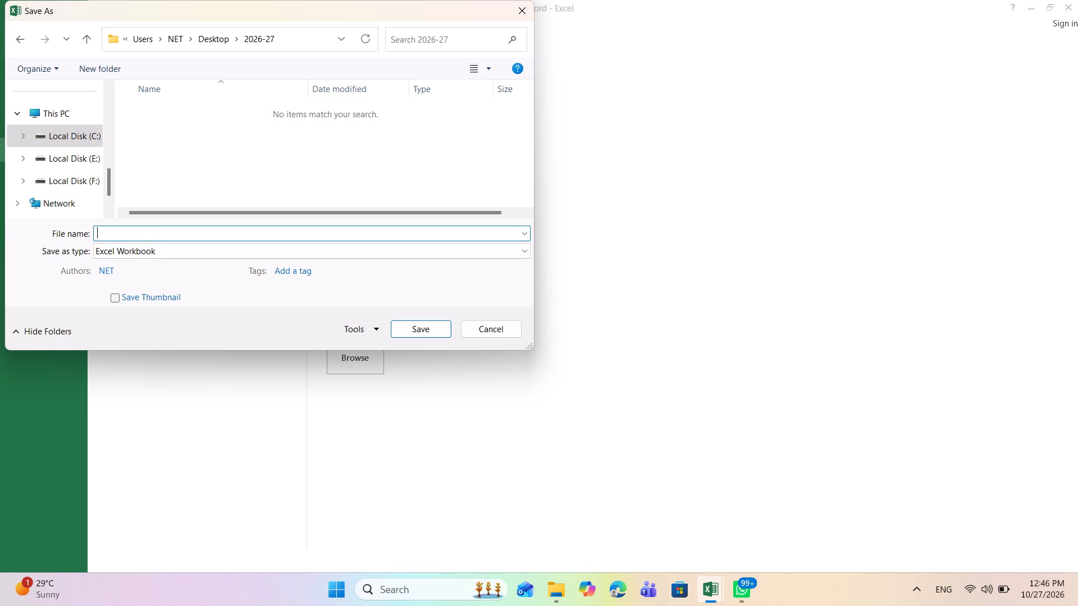
pyautogui.write('3r')
pyautogui.press('d')
# Switch the save location to the Desktop's Oral Record folder and extend the file name to 3rd STD.
pyautogui.scroll(1, 77, 144)
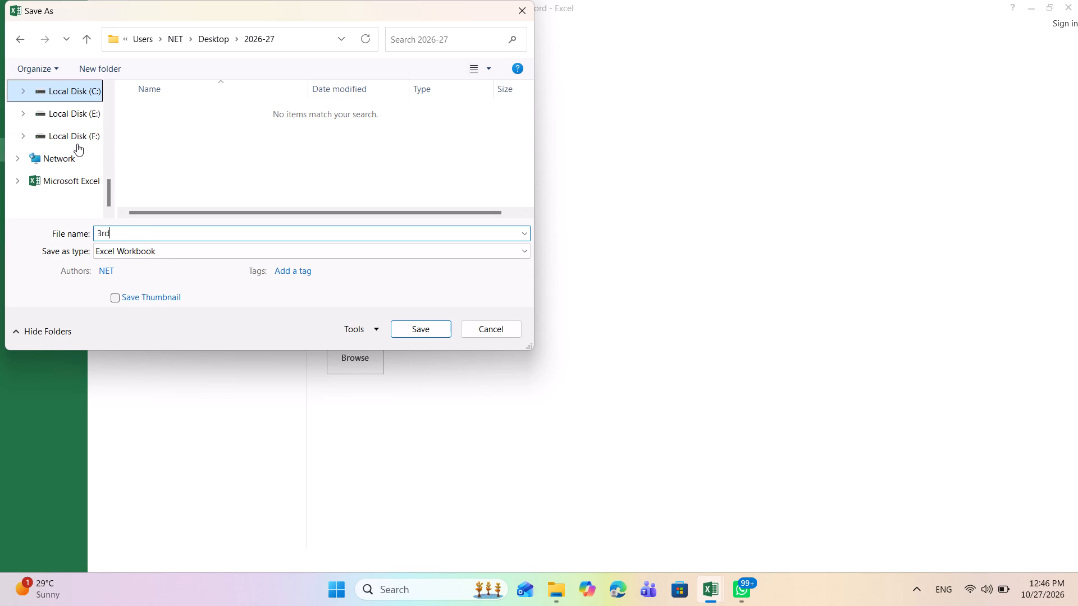
pyautogui.scroll(1, 77, 144)
pyautogui.click(65, 178)
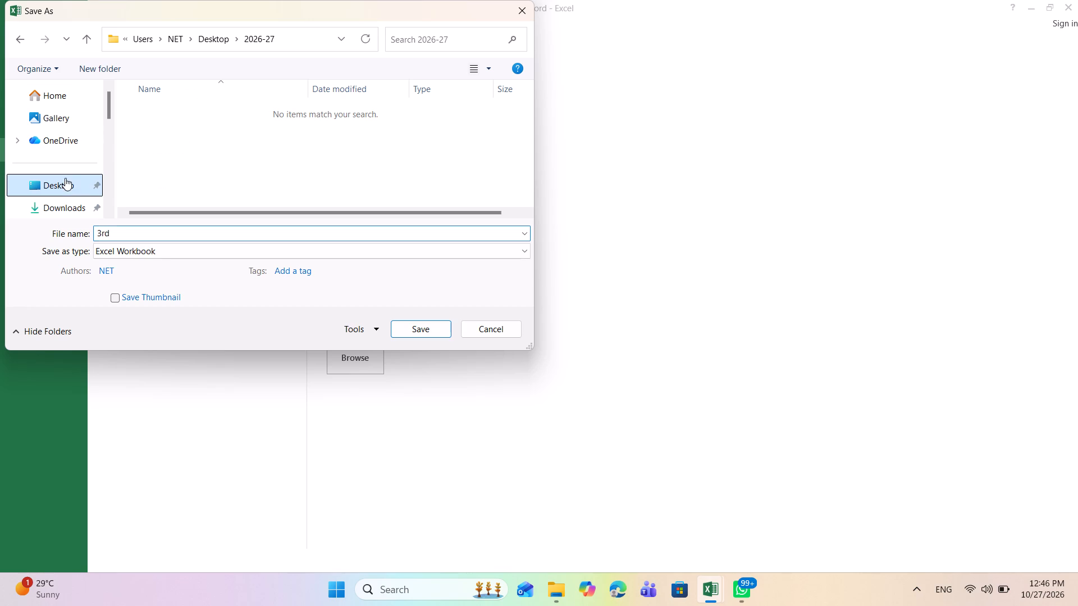
pyautogui.doubleClick(199, 168)
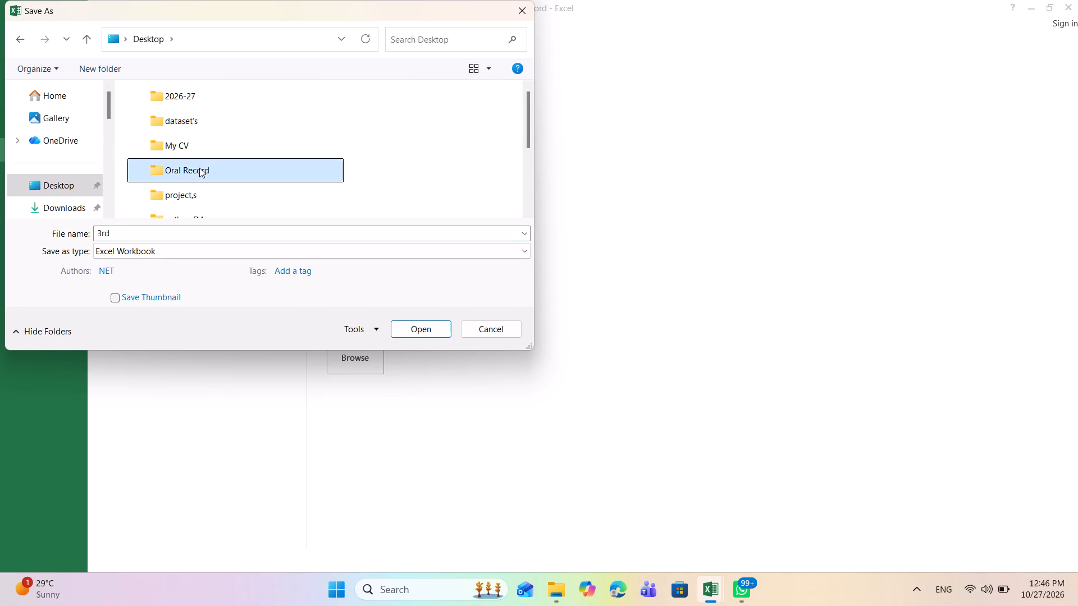
pyautogui.click(140, 234)
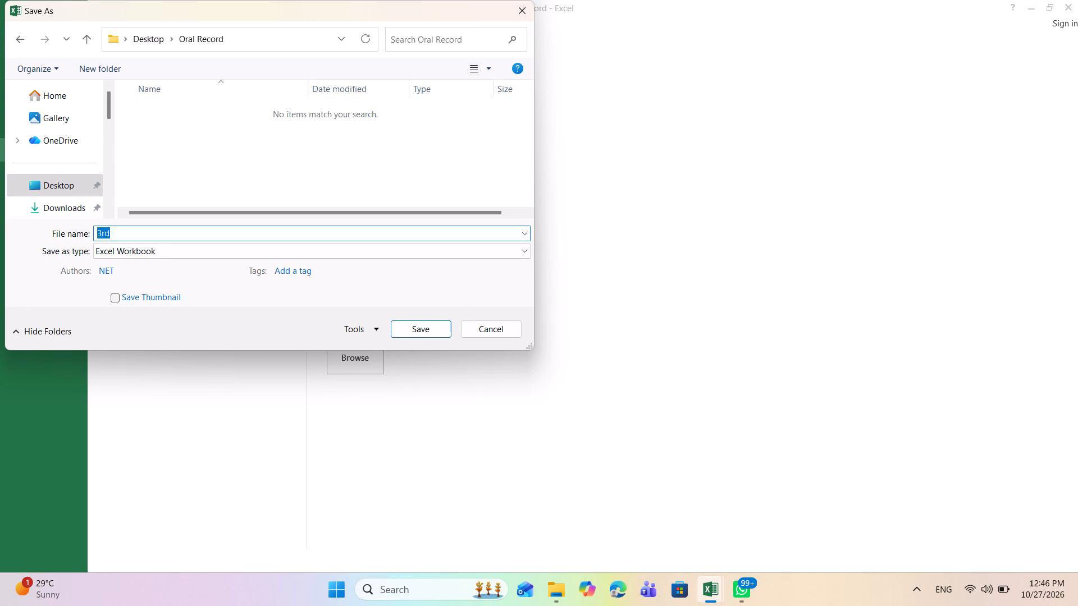
pyautogui.click(140, 234)
pyautogui.press('space')
pyautogui.write('STD')
# Set the copy's file type to PDF and open its file name for editing.
pyautogui.click(168, 251)
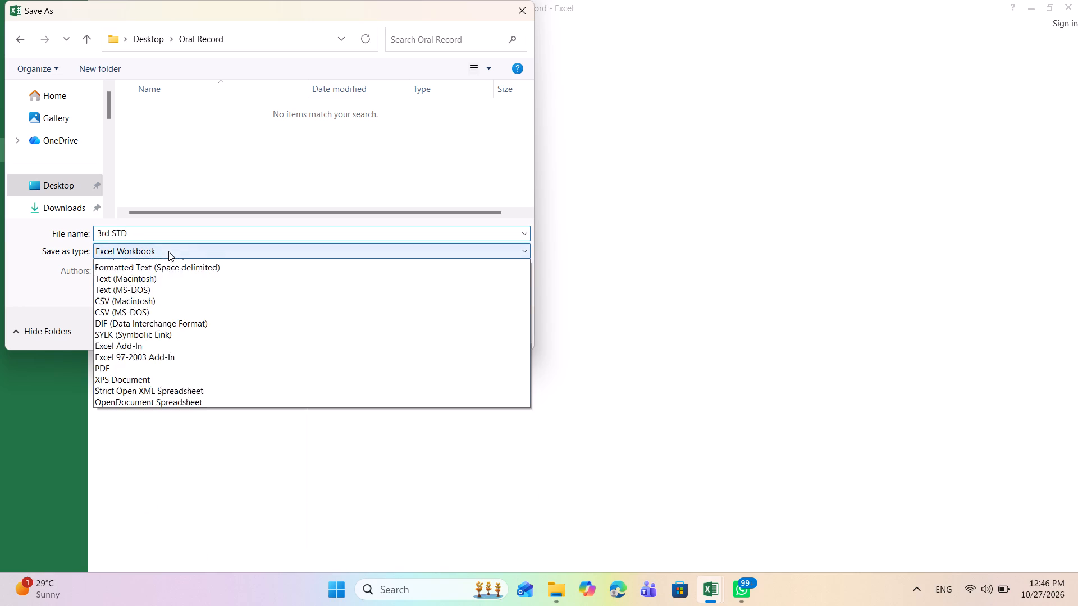
pyautogui.click(104, 536)
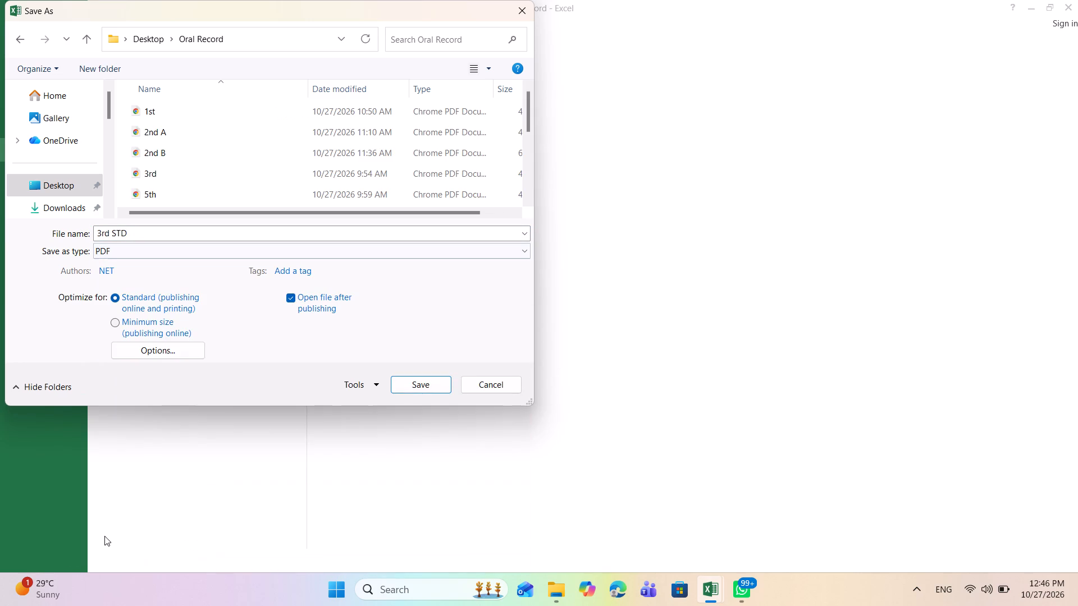
pyautogui.click(155, 231)
pyautogui.click(155, 231)
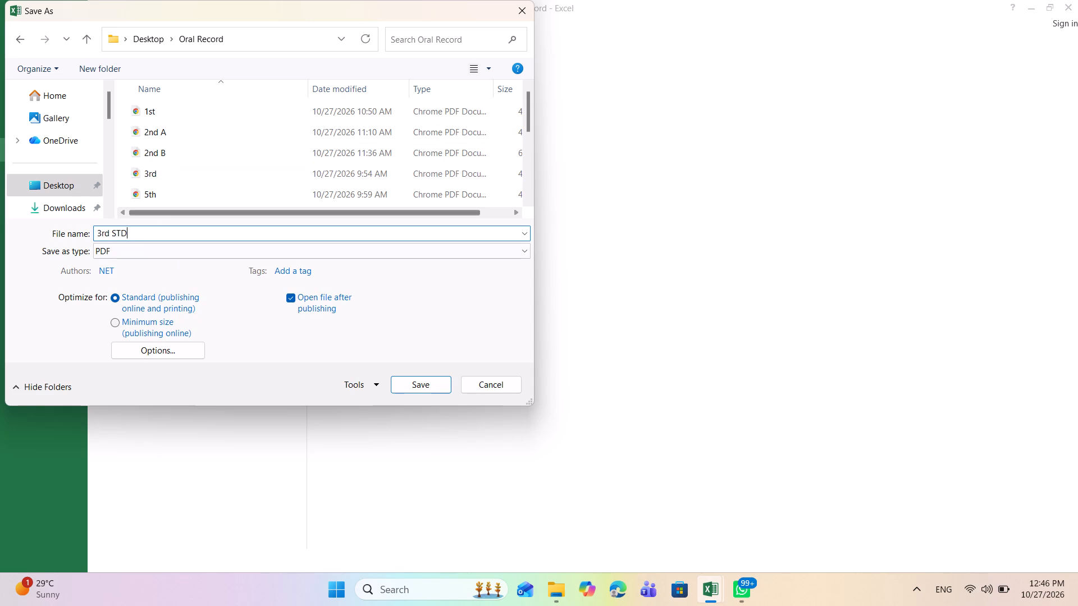
# Save the 3rd class mark sheet as the PDF 3rd STD in the Desktop's Oral Record folder.
pyautogui.click(428, 383)
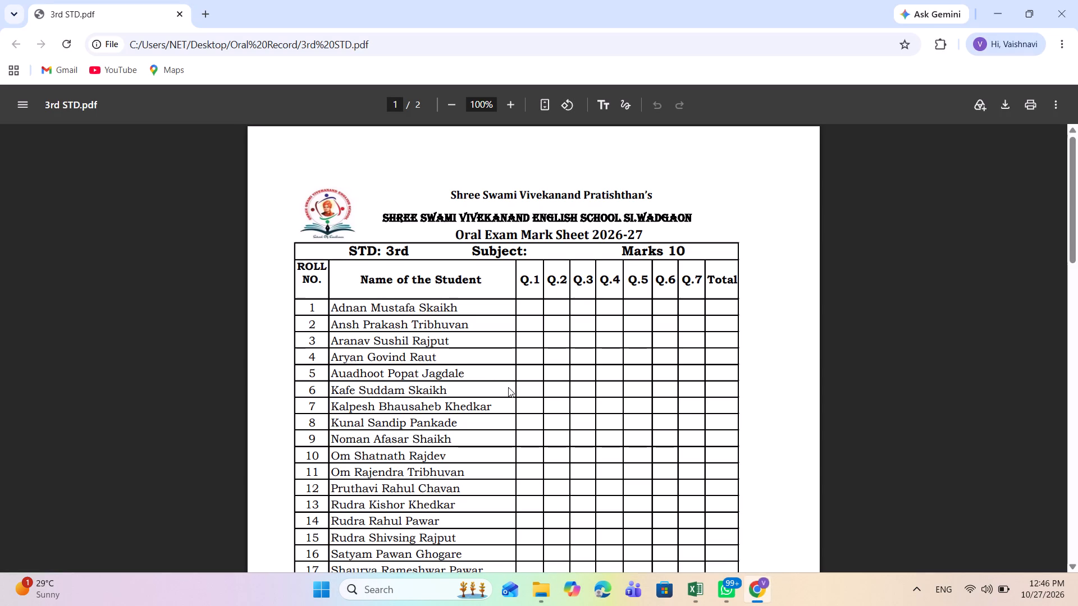
pyautogui.scroll(-7, 508, 387)
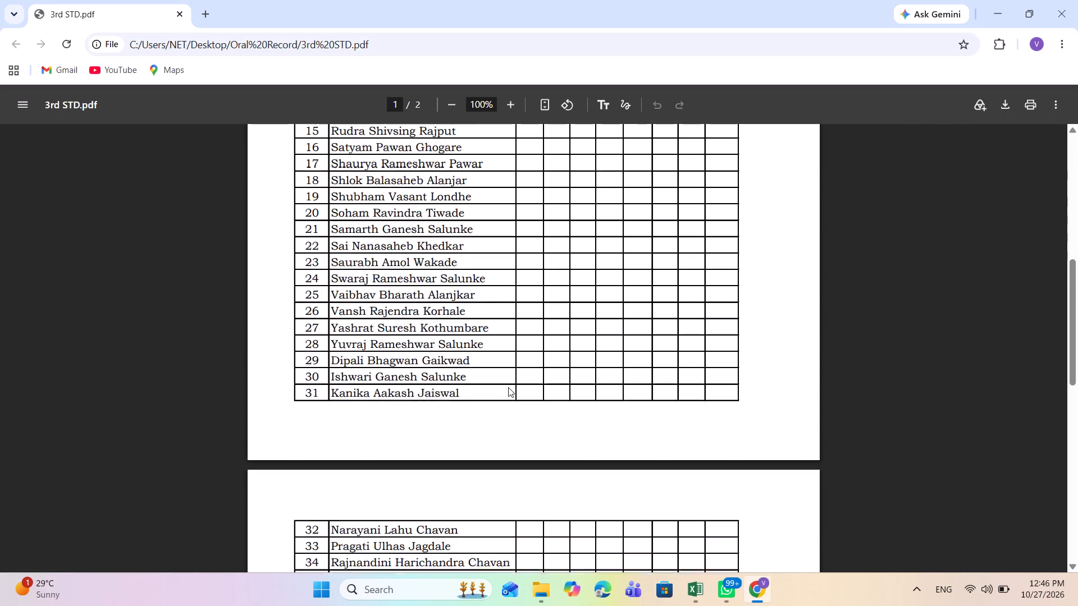
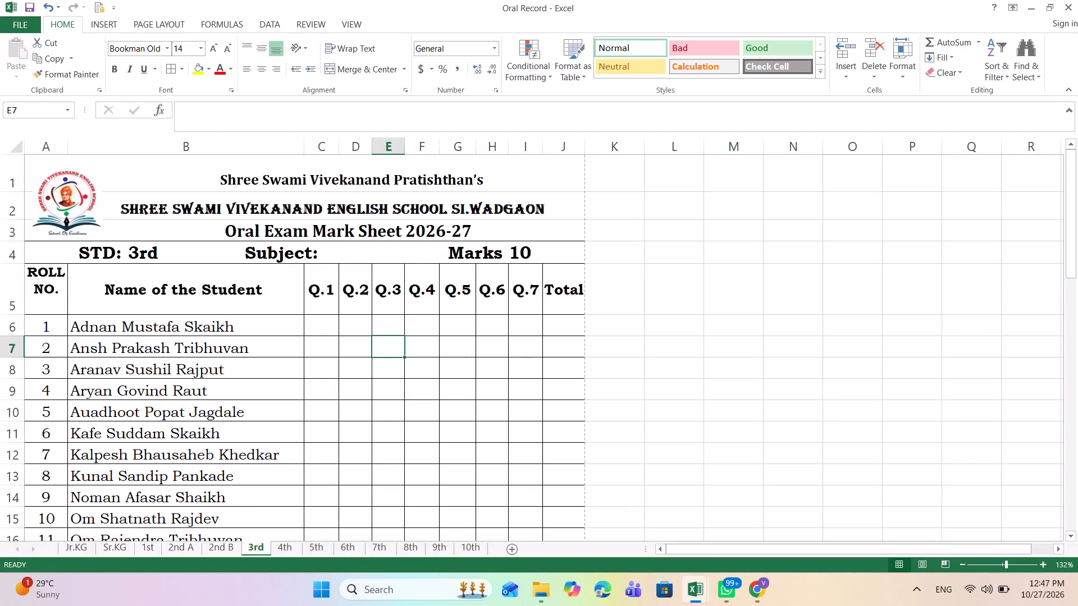
# Save the Oral Record workbook with the 3rd class sheet in view.
pyautogui.click(353, 235)
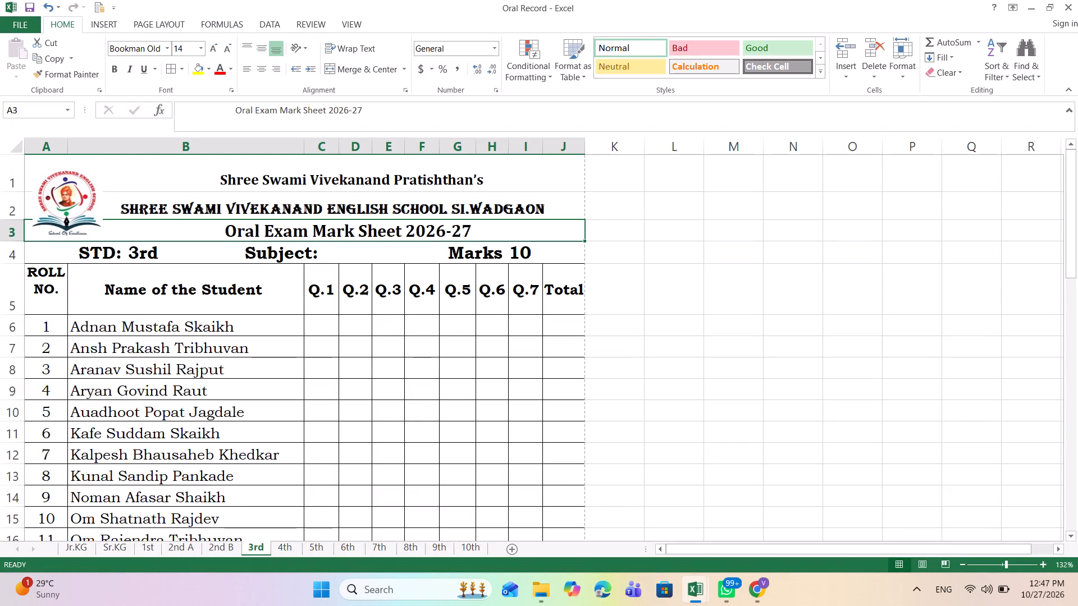
pyautogui.click(365, 345)
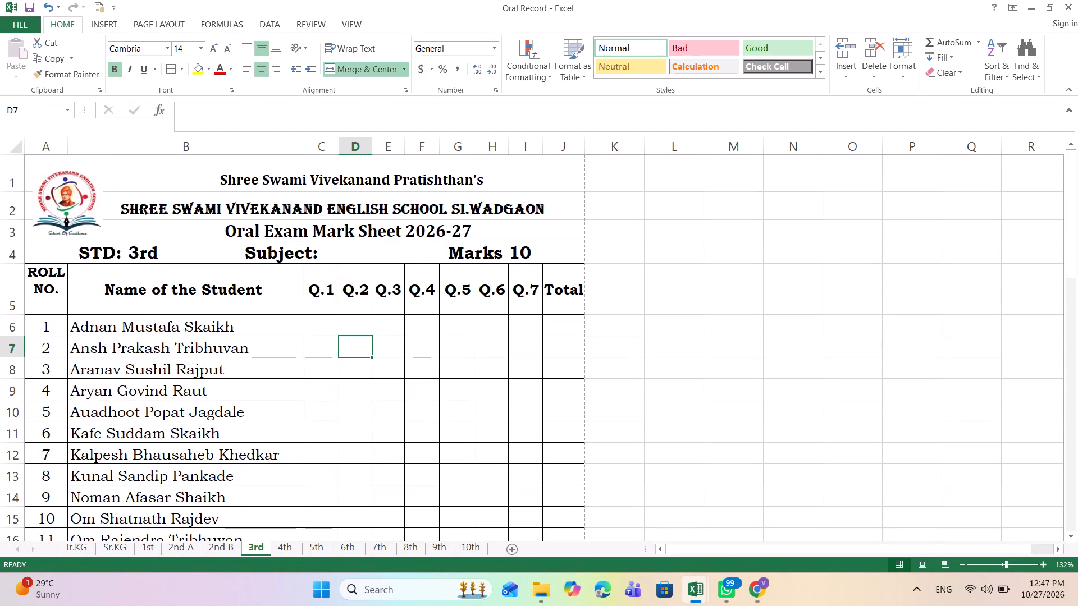
pyautogui.hotkey('ctrl', 's')
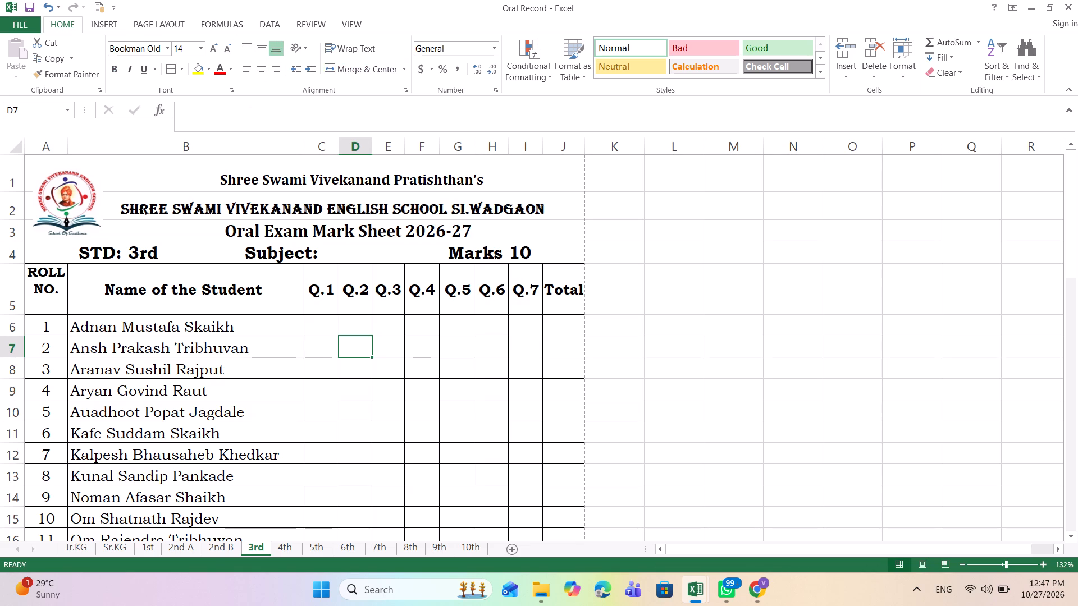
# Switch to the Jr.KG class sheet and save the Oral Record workbook.
pyautogui.click(78, 547)
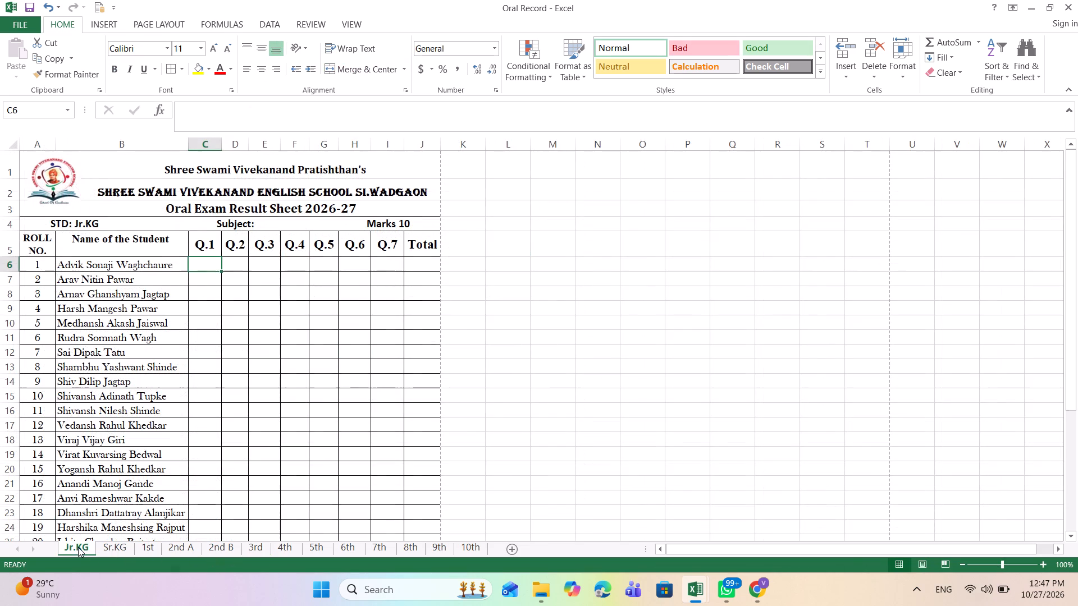
pyautogui.moveTo(78, 547); pyautogui.dragTo(281, 586)
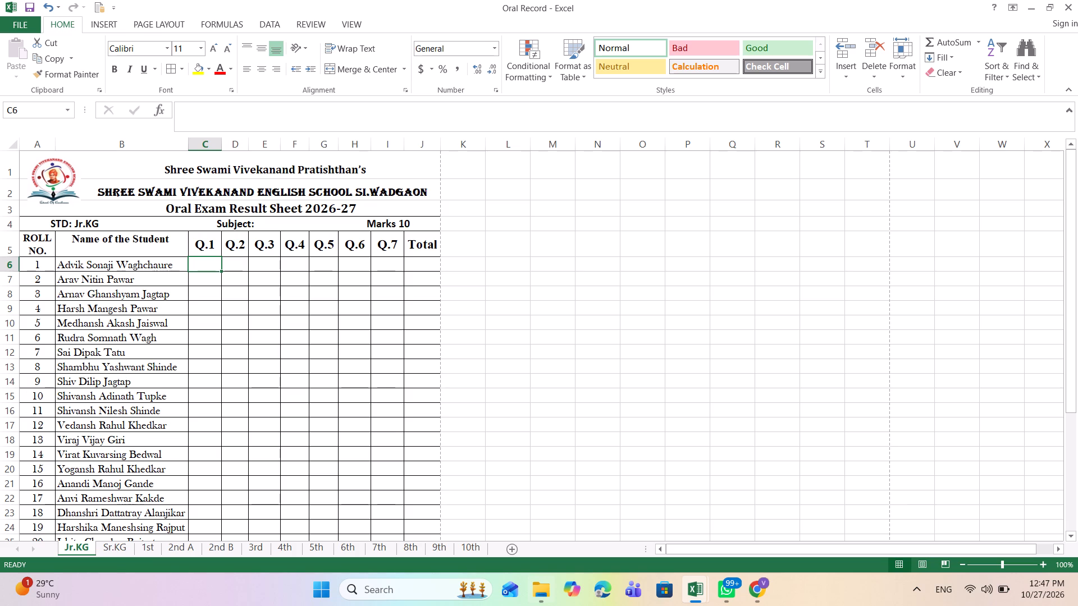
pyautogui.hotkey('ctrl', 's')
# Review the 3rd class sheet from its heading through the student list to the examiner and teacher signature row.
pyautogui.click(250, 544)
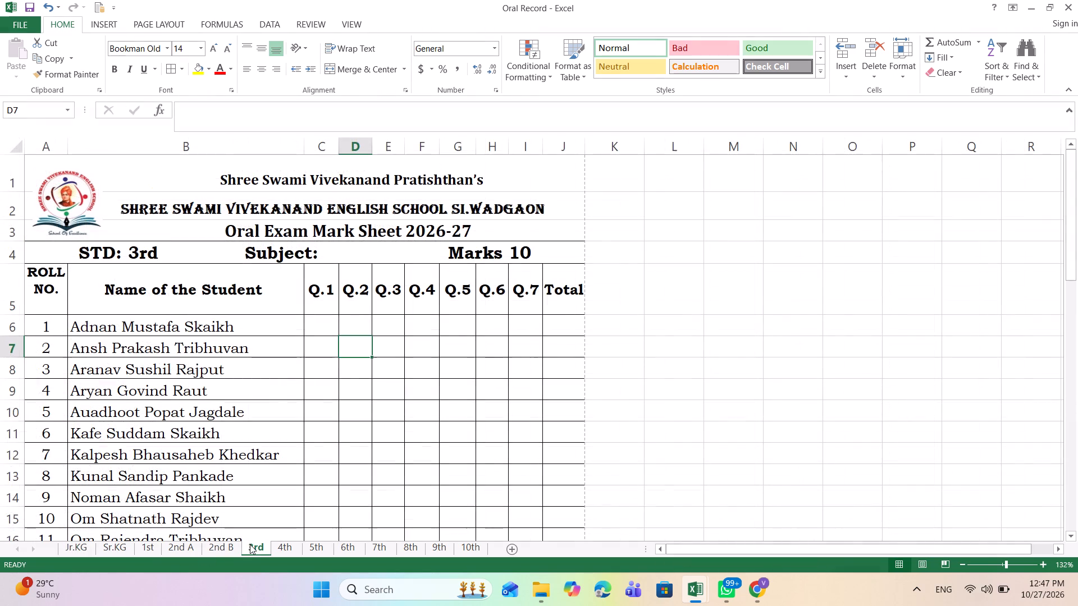
pyautogui.scroll(-1, 213, 342)
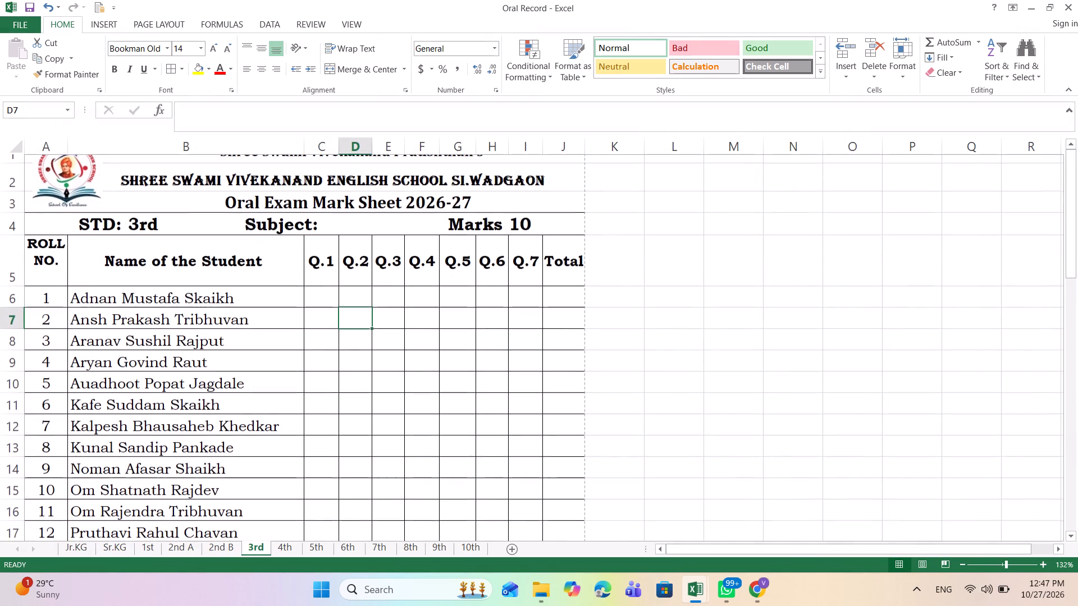
pyautogui.scroll(-2, 213, 342)
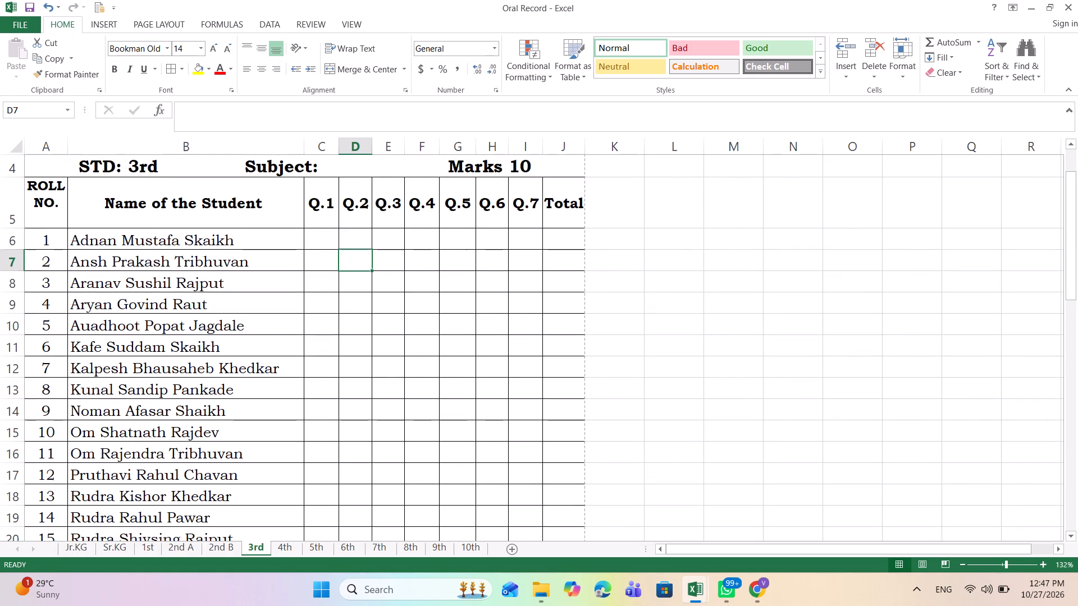
pyautogui.scroll(-1, 213, 342)
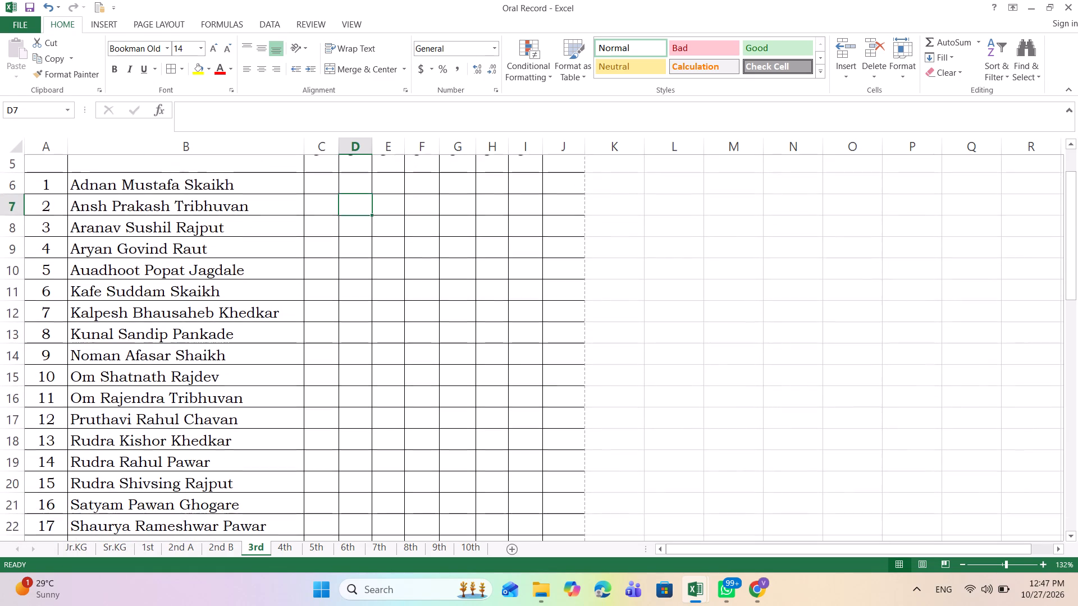
pyautogui.scroll(-1, 213, 342)
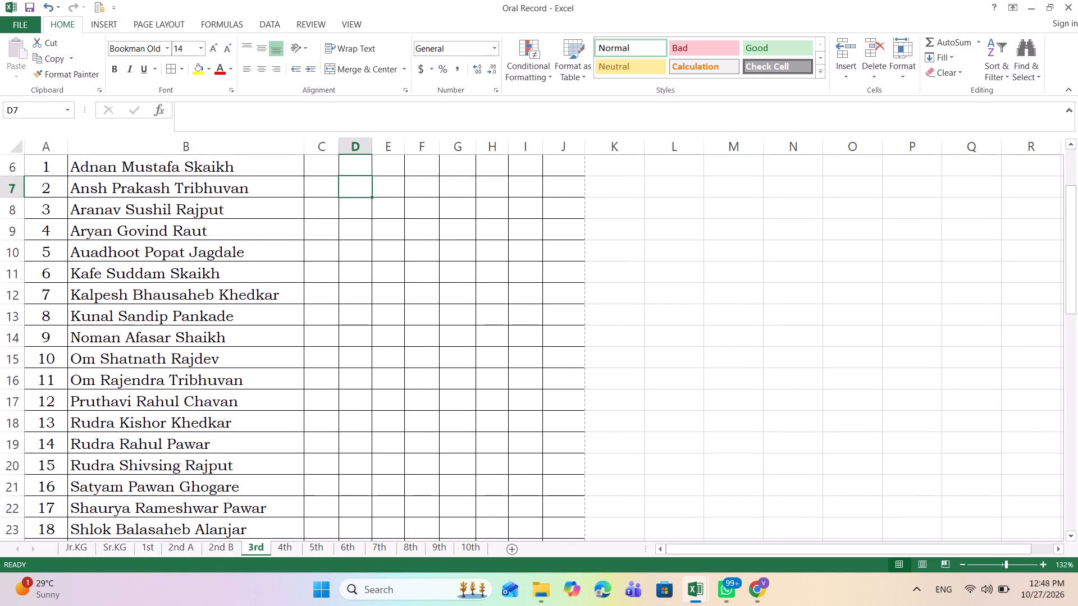
pyautogui.scroll(-1, 213, 342)
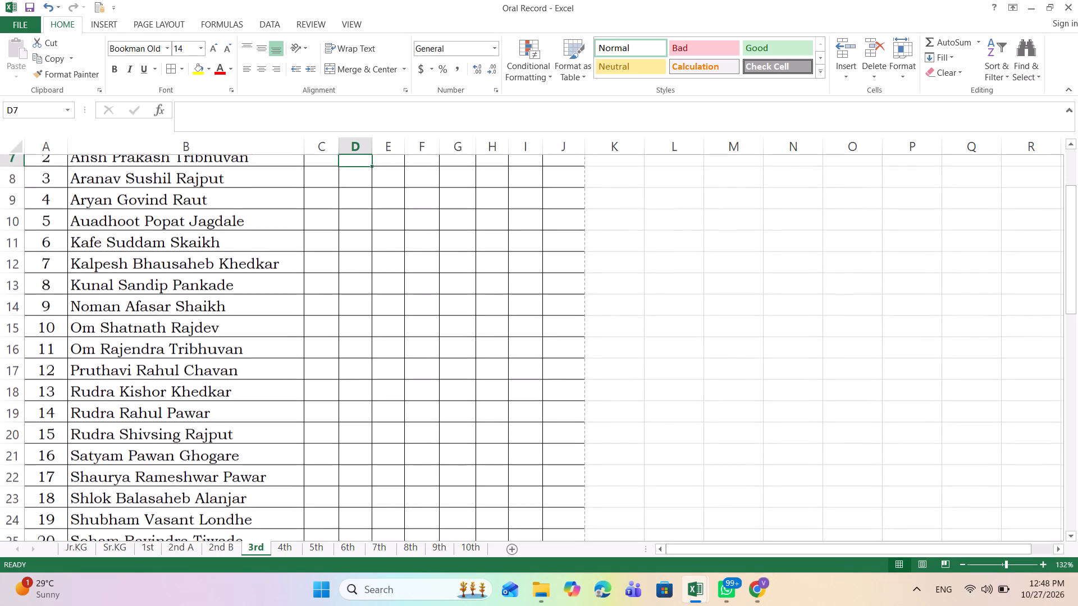
pyautogui.scroll(-2, 213, 342)
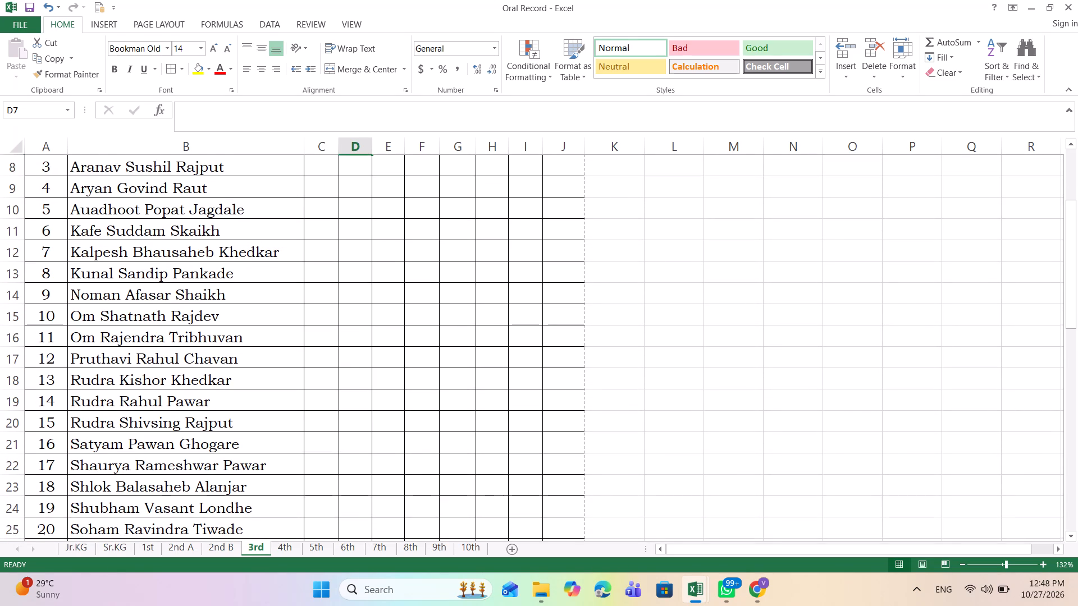
pyautogui.scroll(-2, 213, 342)
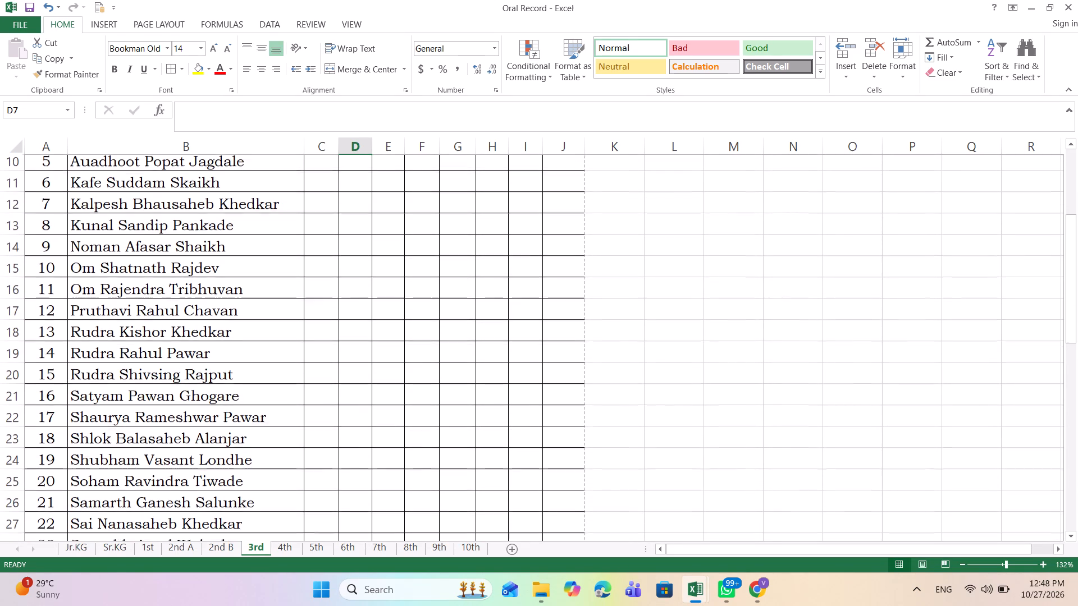
pyautogui.scroll(-7, 213, 342)
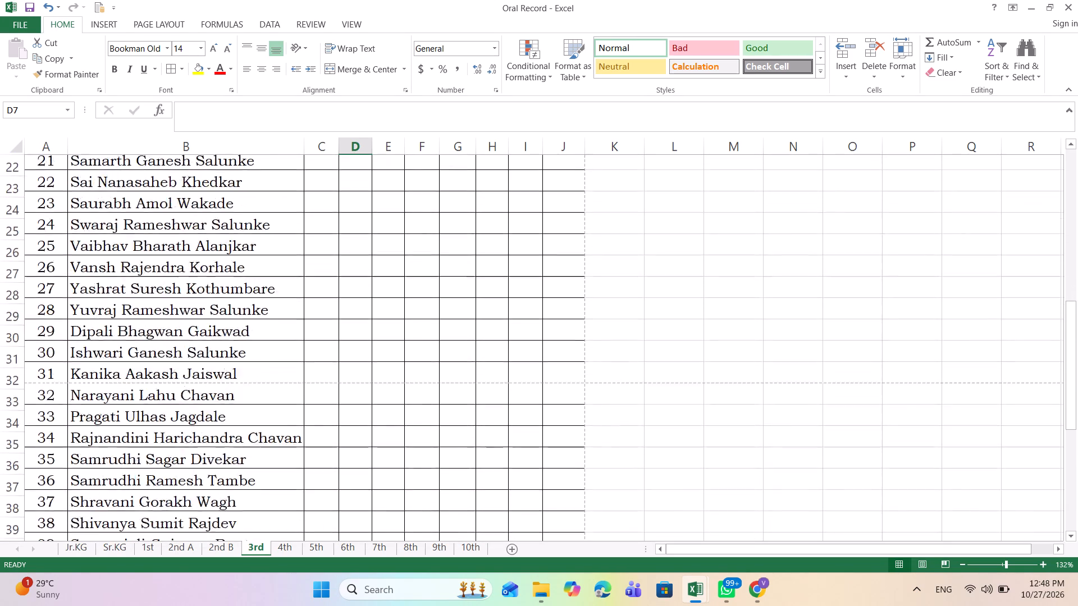
pyautogui.scroll(-9, 213, 342)
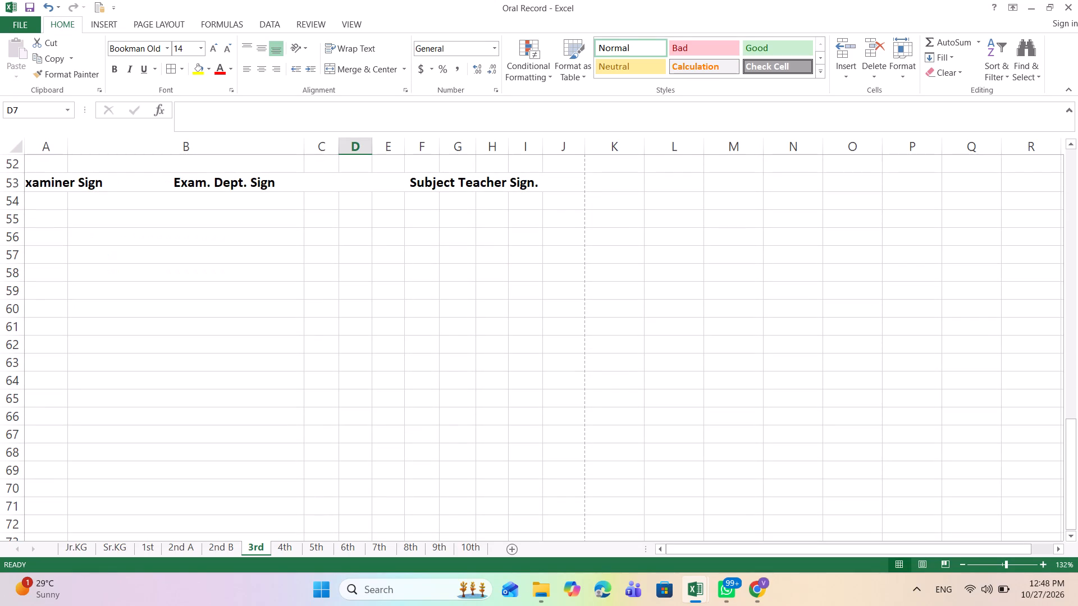
# Save the Oral Record workbook with the 3rd class sheet active.
pyautogui.hotkey('ctrl', 's')
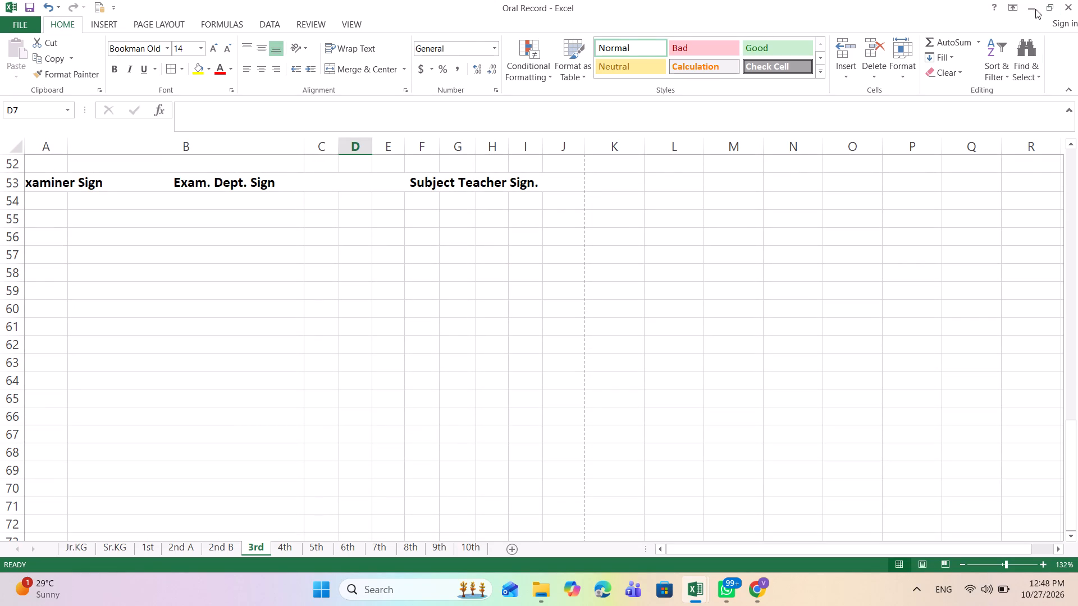
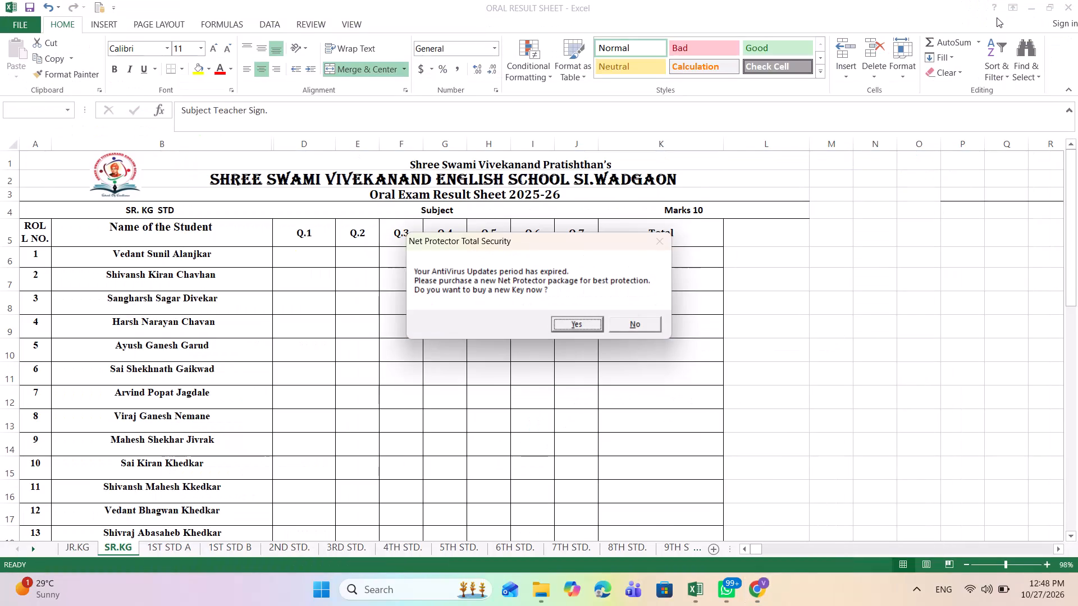
# Minimize the ORAL RESULT SHEET workbook and decline the Net Protector offer to buy a new key.
pyautogui.click(1031, 6)
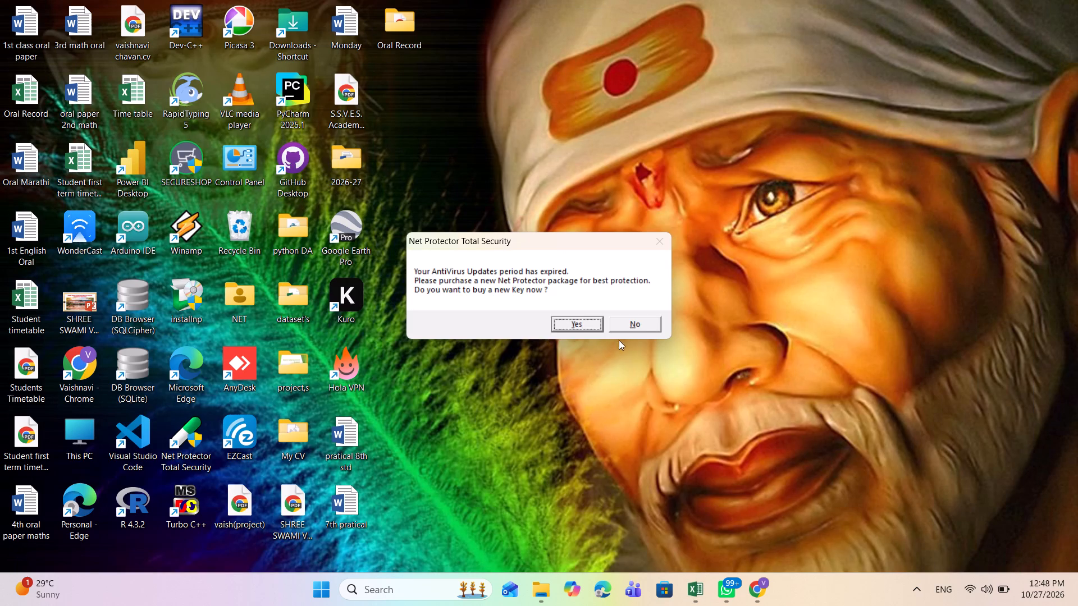
pyautogui.click(640, 323)
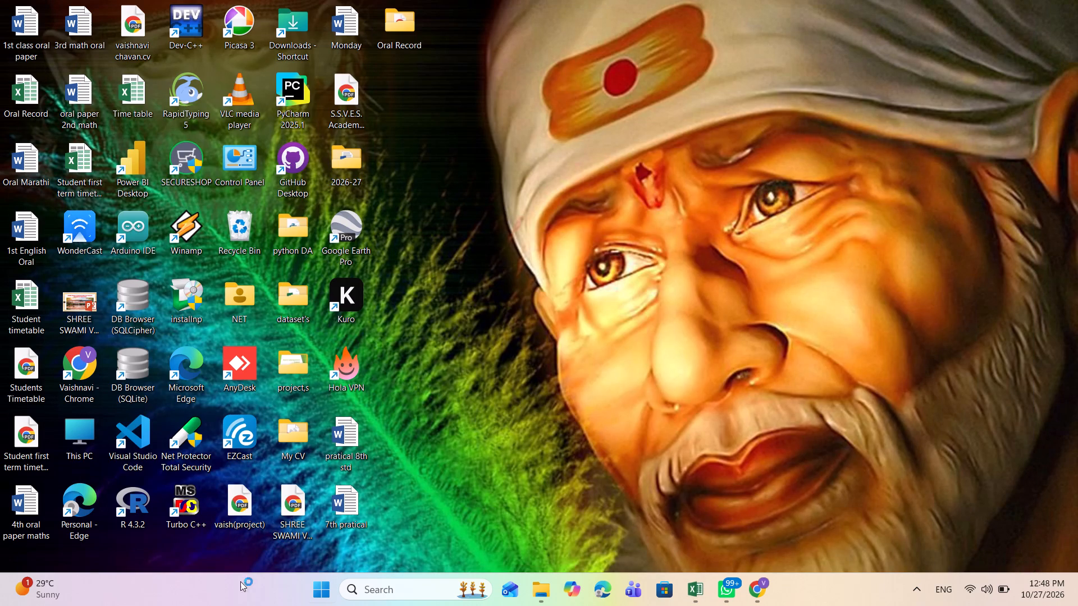
# Put the computer to sleep.
pyautogui.click(322, 587)
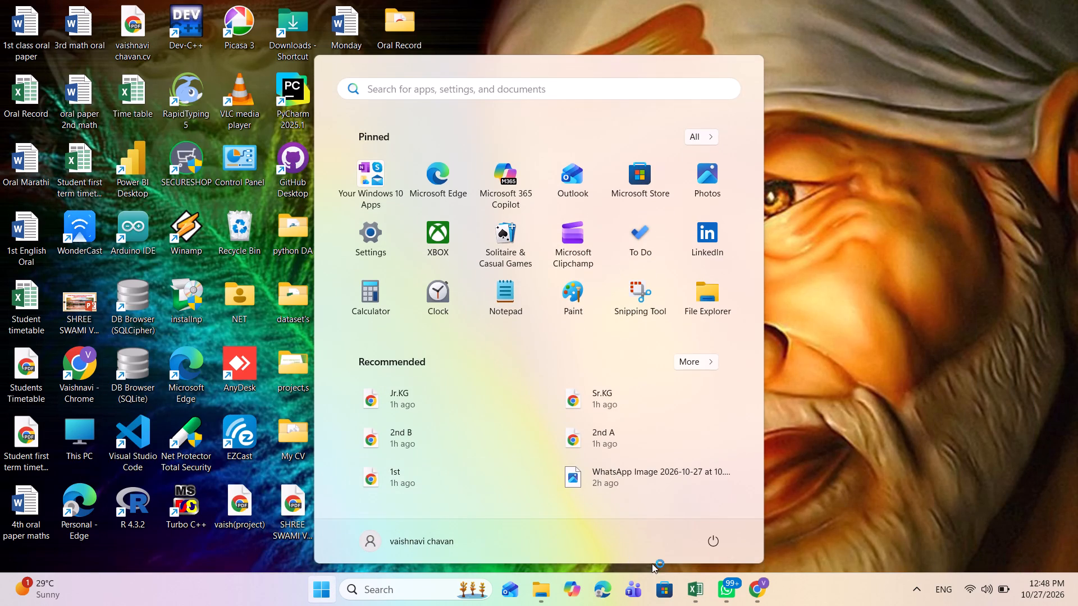
pyautogui.click(715, 538)
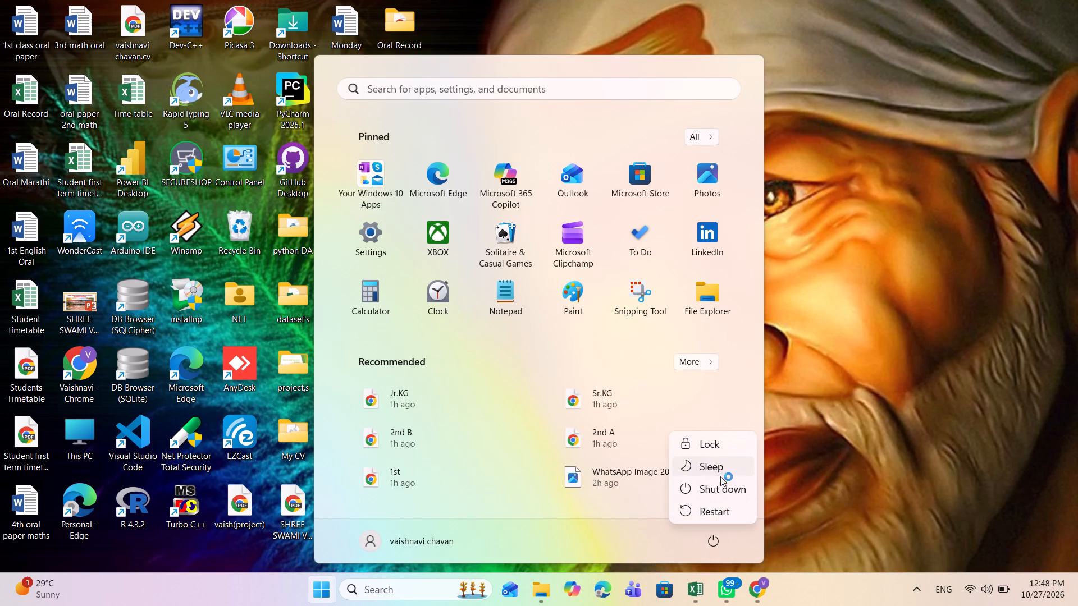
pyautogui.click(715, 462)
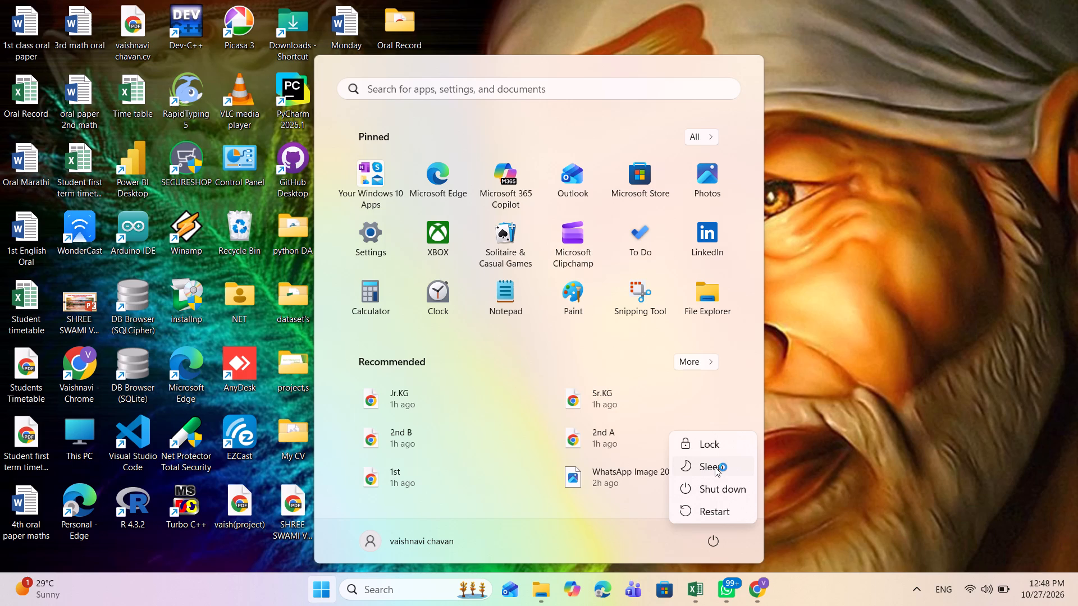
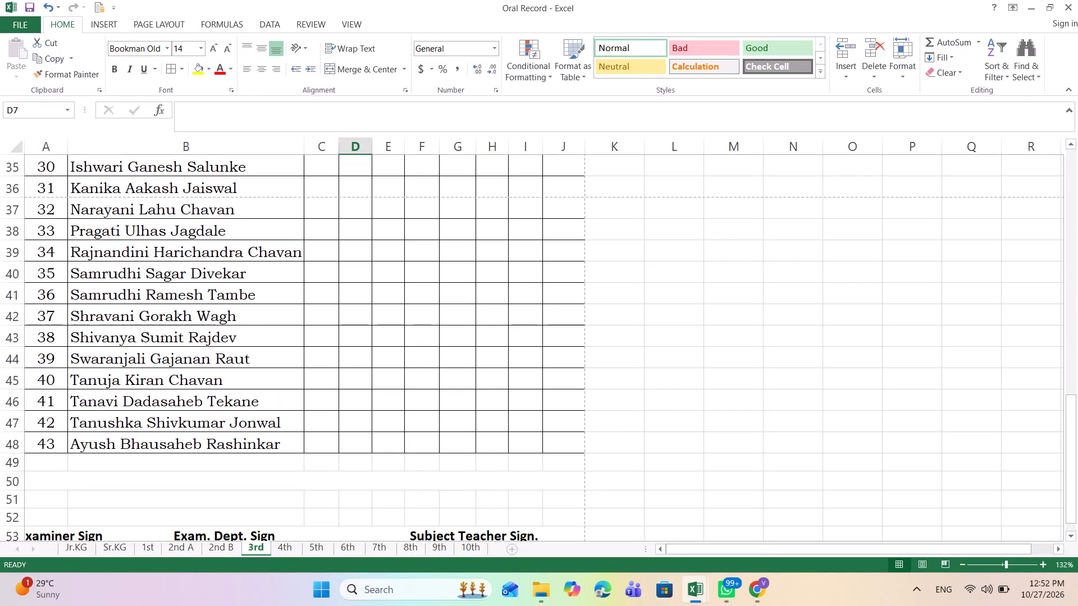
# Look over the student lists on the 3rd, Jr.KG and 1st class sheets.
pyautogui.scroll(11, 404, 396)
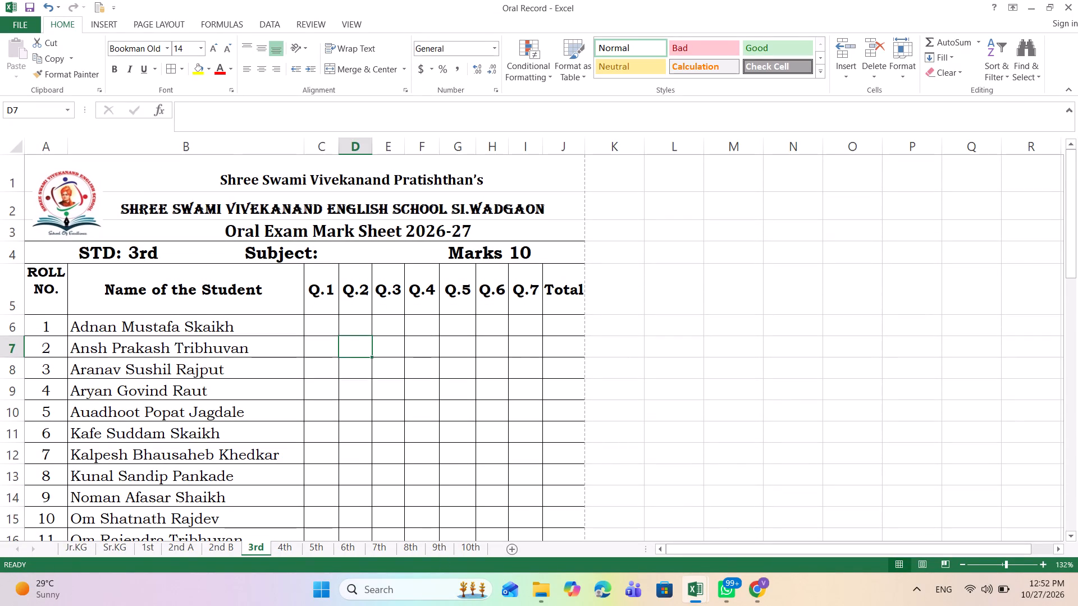
pyautogui.click(83, 545)
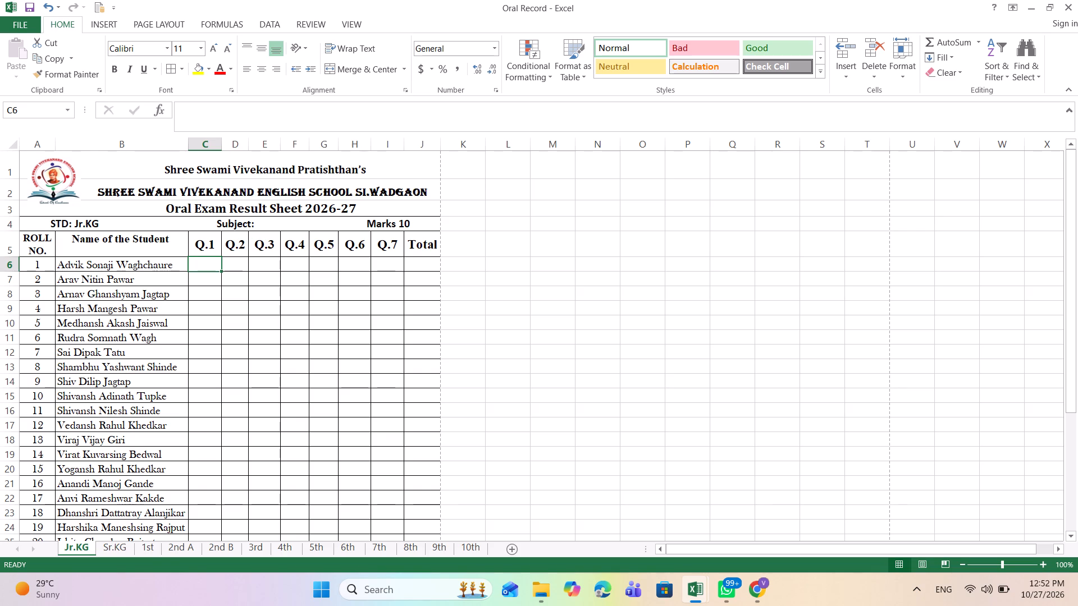
pyautogui.click(148, 548)
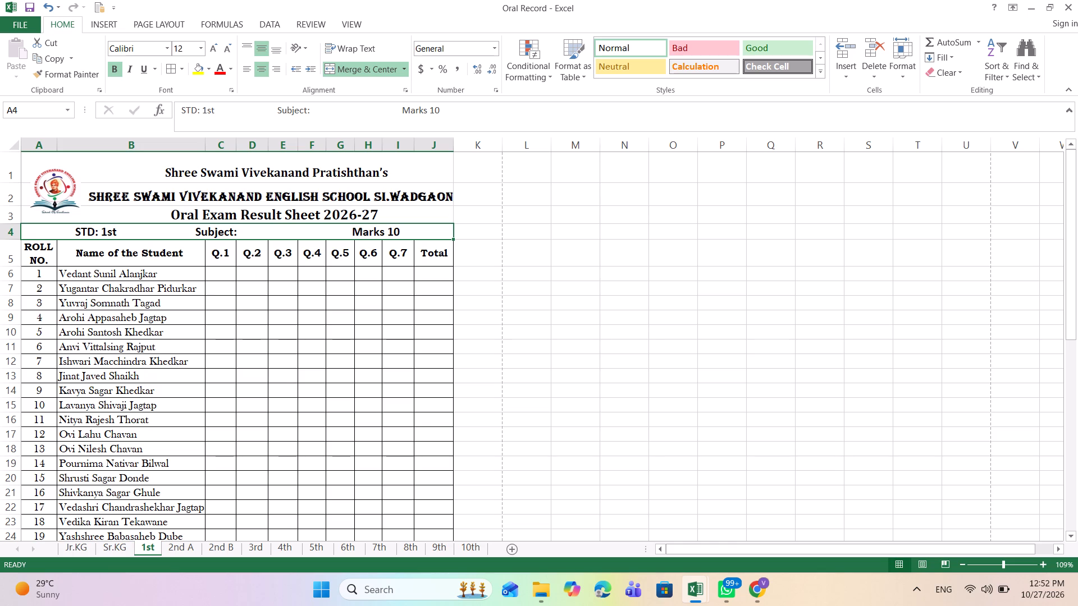
pyautogui.click(192, 544)
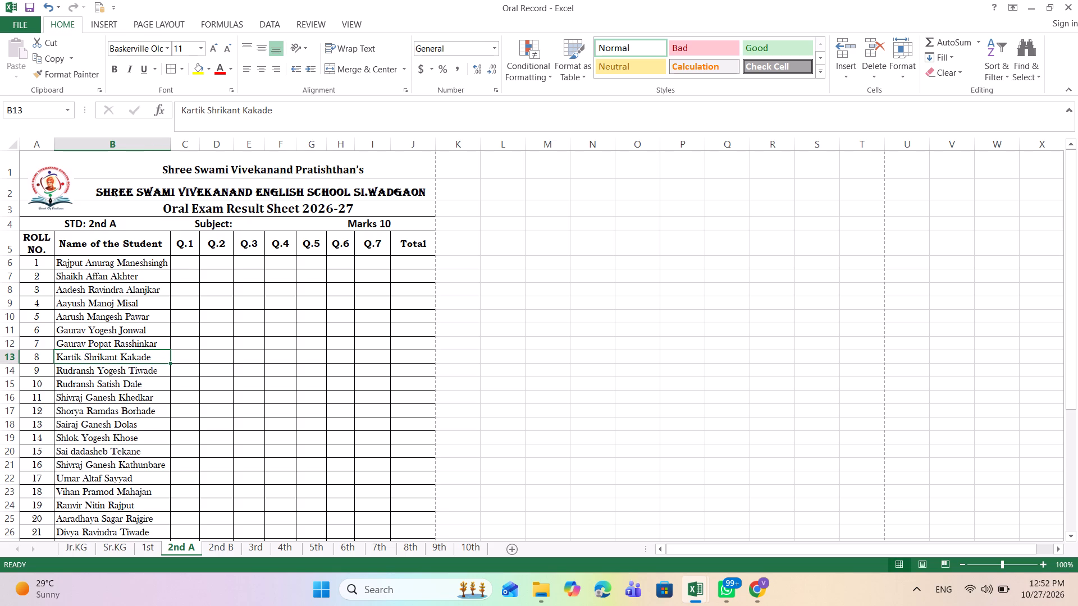
pyautogui.hscroll(1, 59, 271)
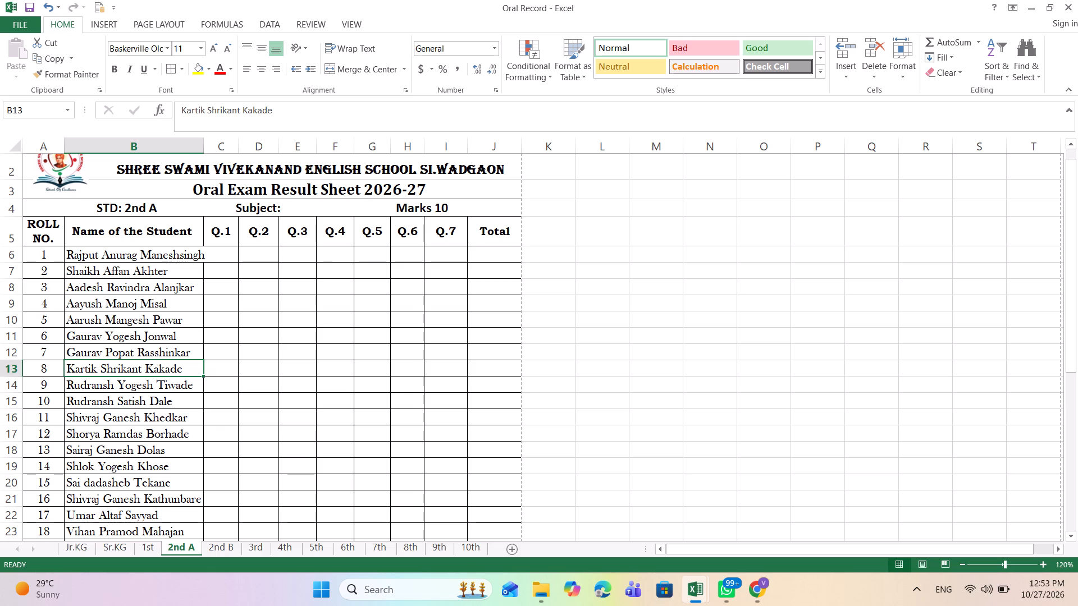
pyautogui.scroll(-2, 129, 347)
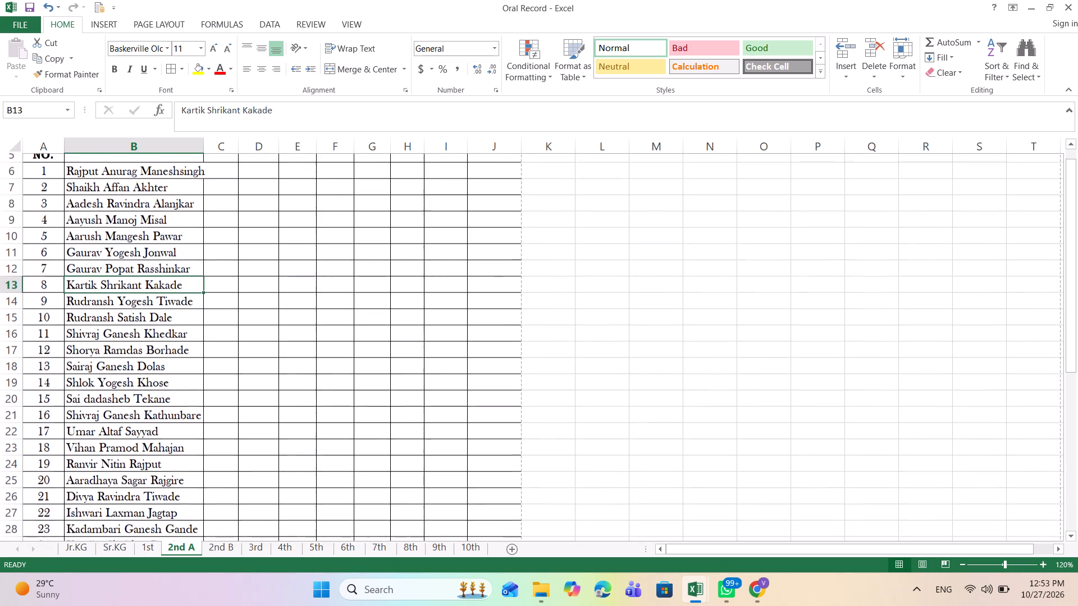
pyautogui.scroll(-1, 129, 347)
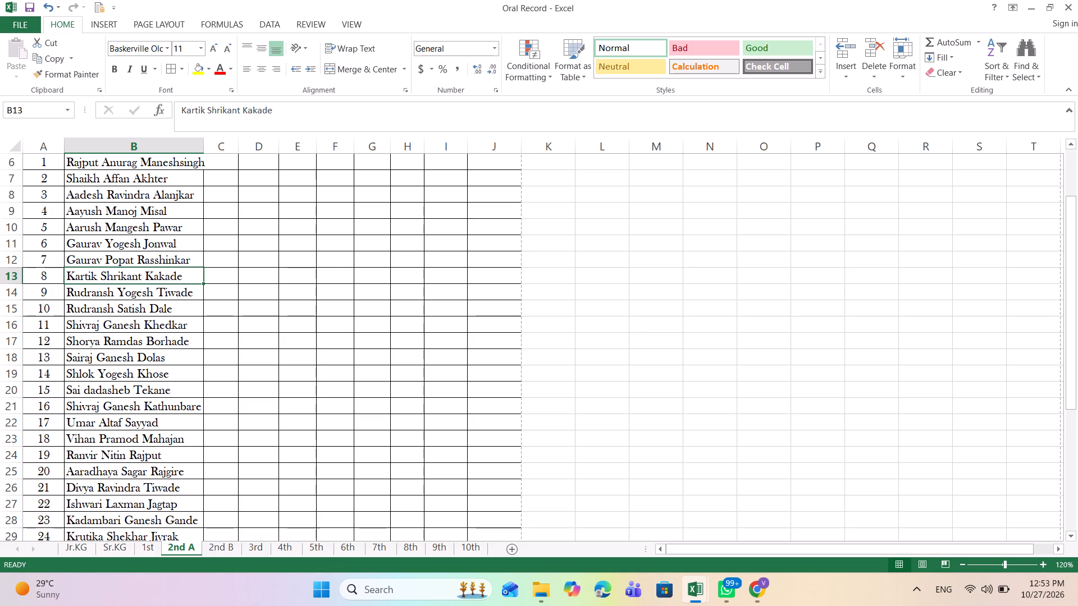
pyautogui.scroll(-1, 141, 379)
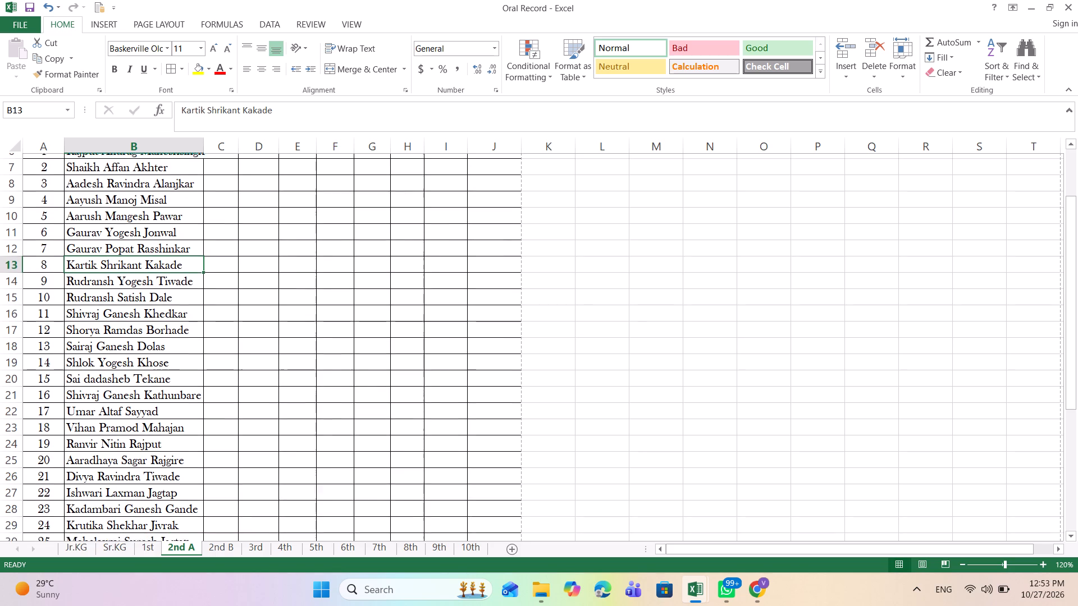
pyautogui.scroll(-2, 141, 379)
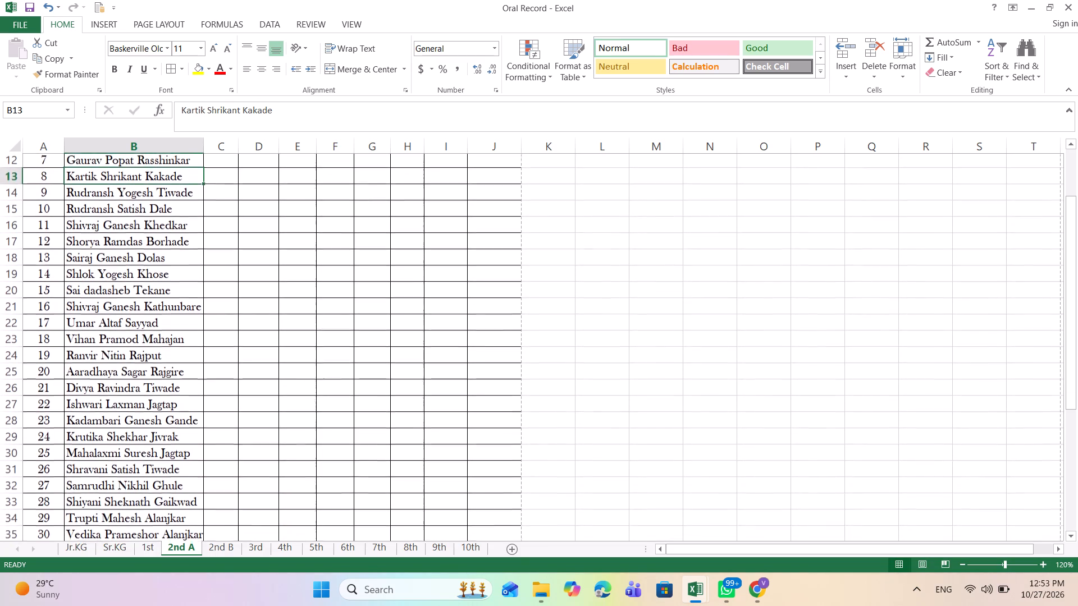
pyautogui.scroll(-1, 141, 379)
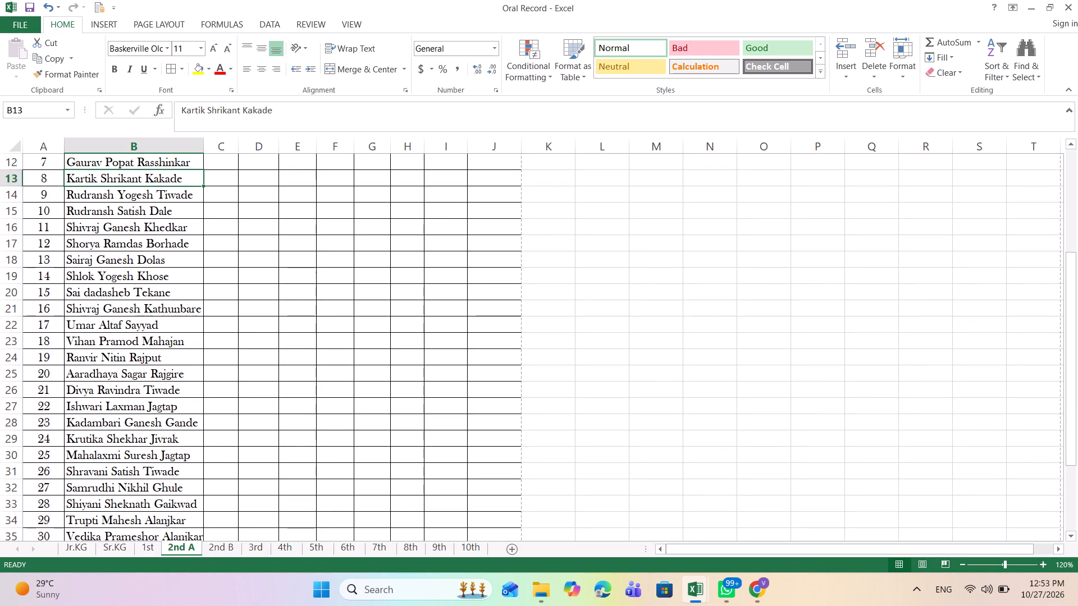
pyautogui.doubleClick(89, 297)
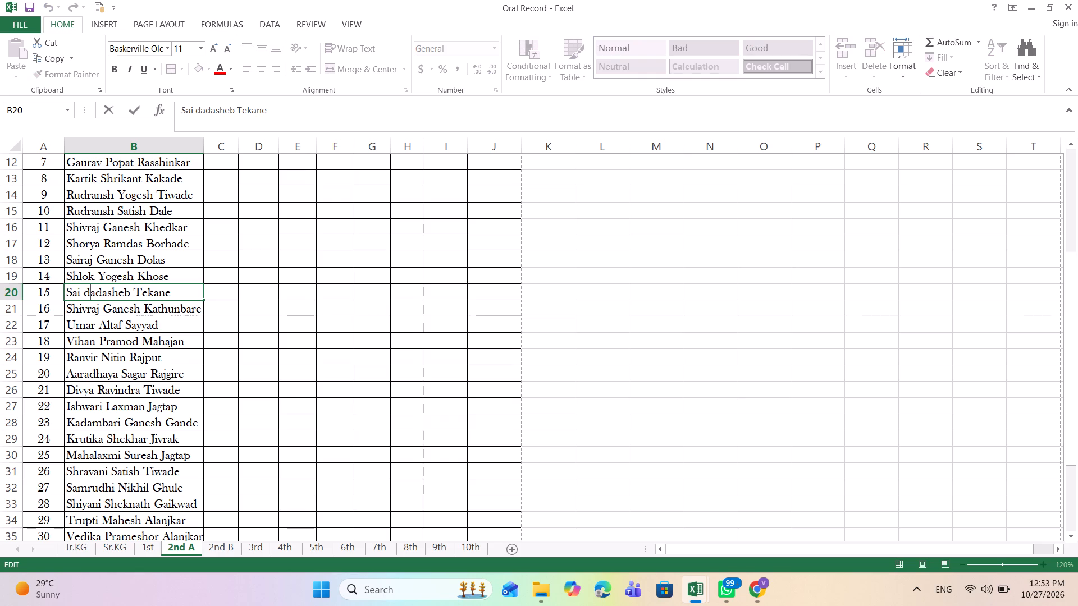
pyautogui.click(181, 311)
pyautogui.moveTo(181, 311); pyautogui.dragTo(228, 328)
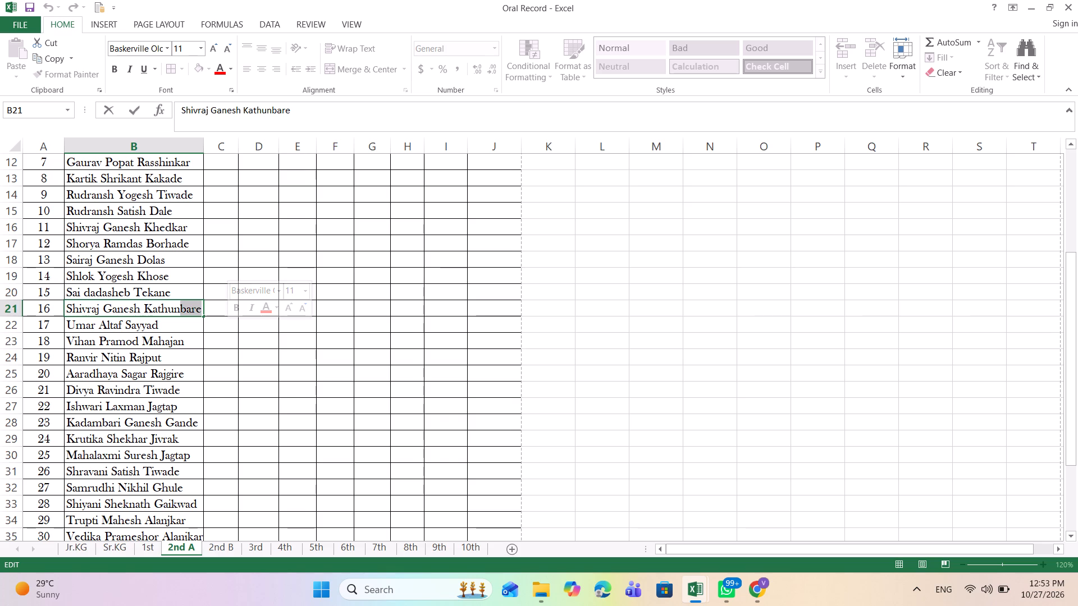
pyautogui.click(184, 309)
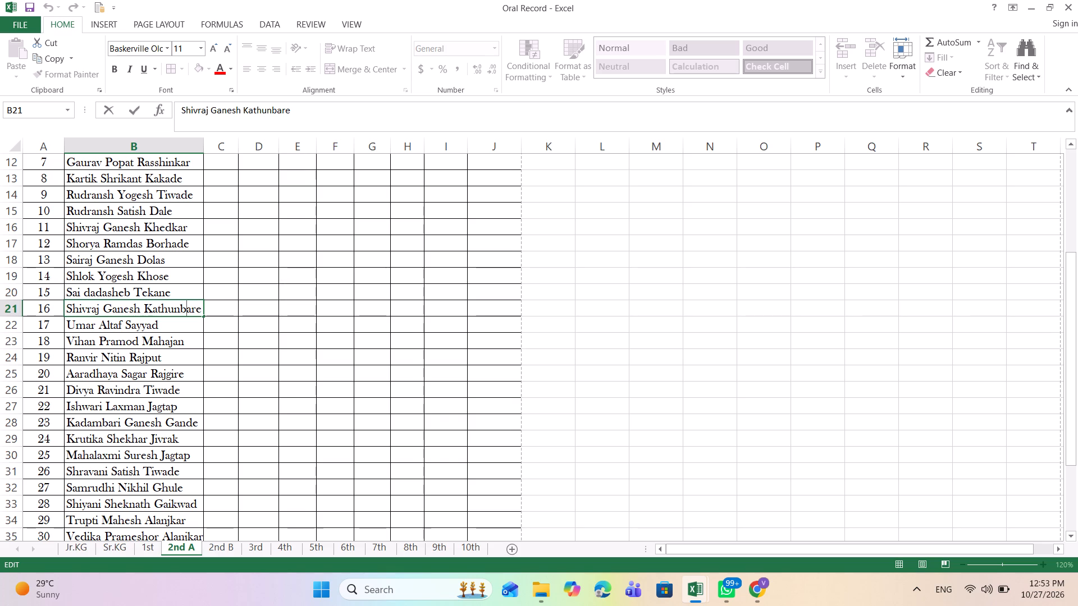
pyautogui.click(180, 309)
pyautogui.press('BackSpace')
pyautogui.press('m')
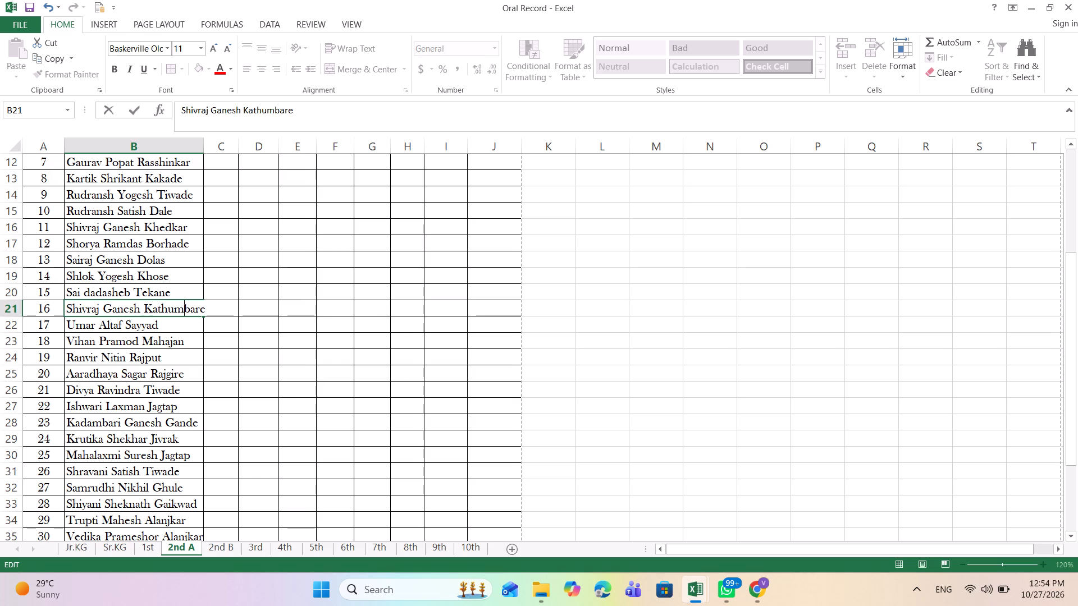
pyautogui.scroll(-1, 133, 378)
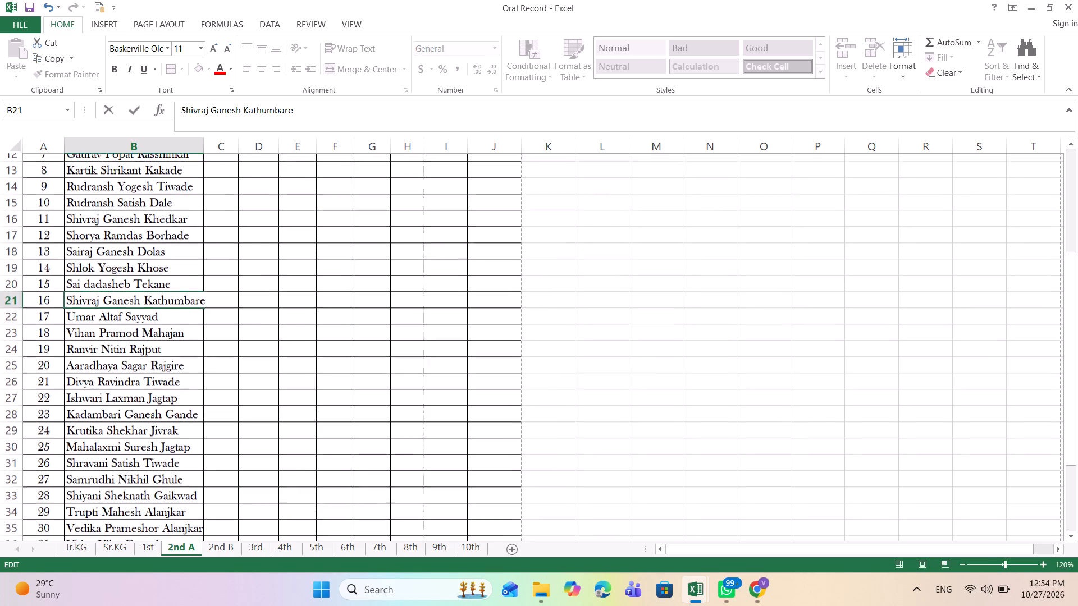
pyautogui.scroll(-1, 133, 378)
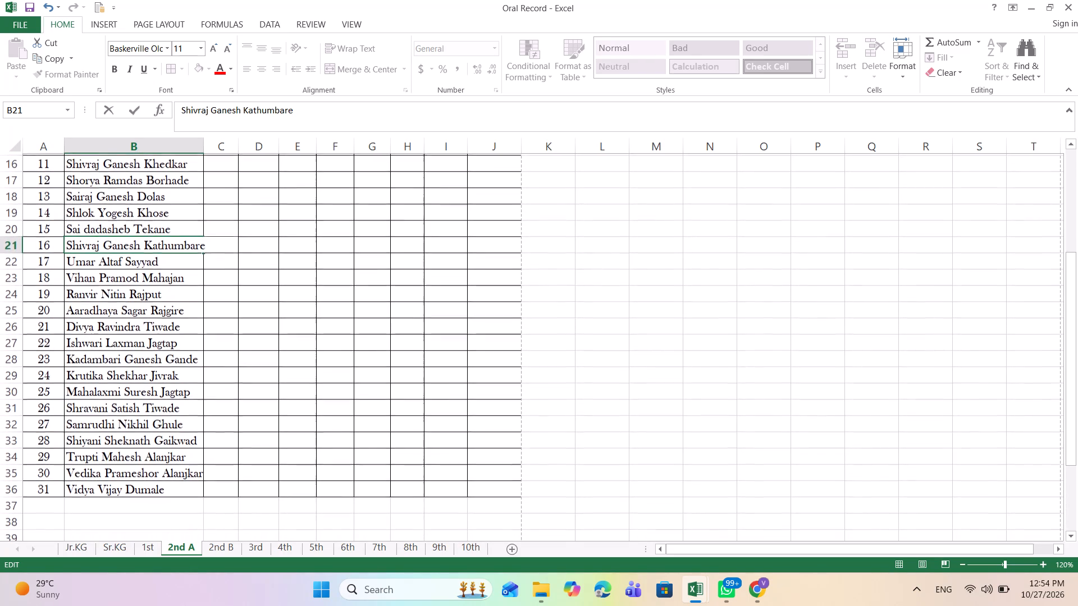
pyautogui.scroll(-1, 133, 378)
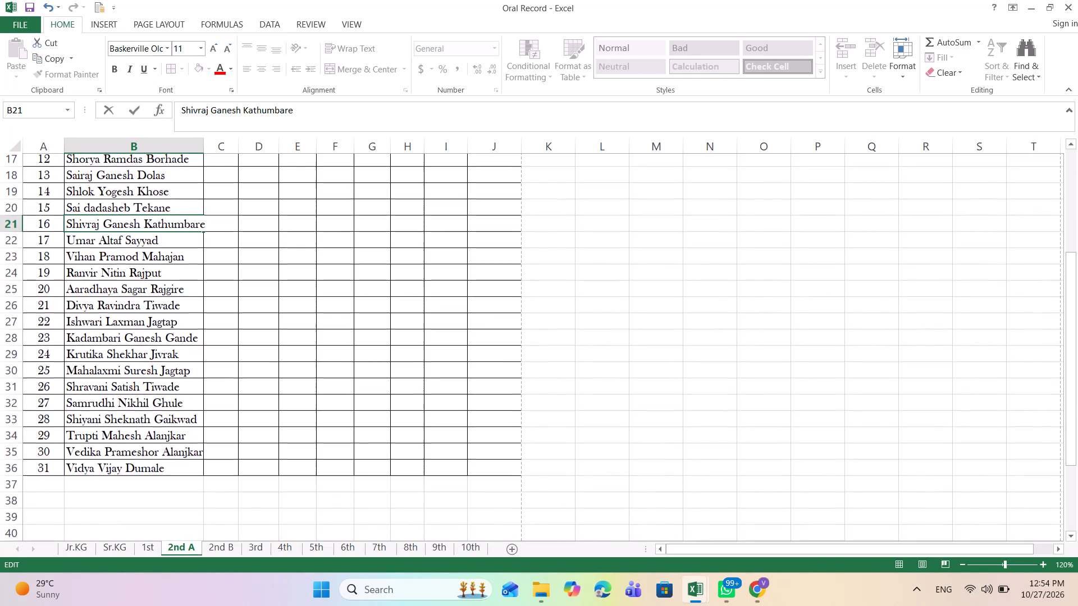
pyautogui.scroll(-1, 133, 378)
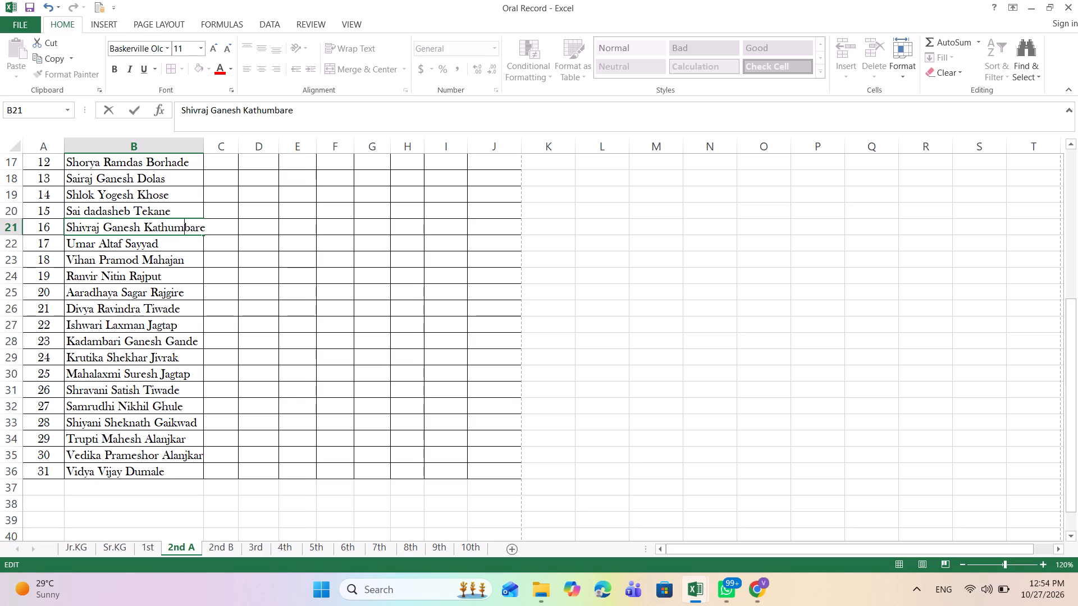
pyautogui.doubleClick(90, 428)
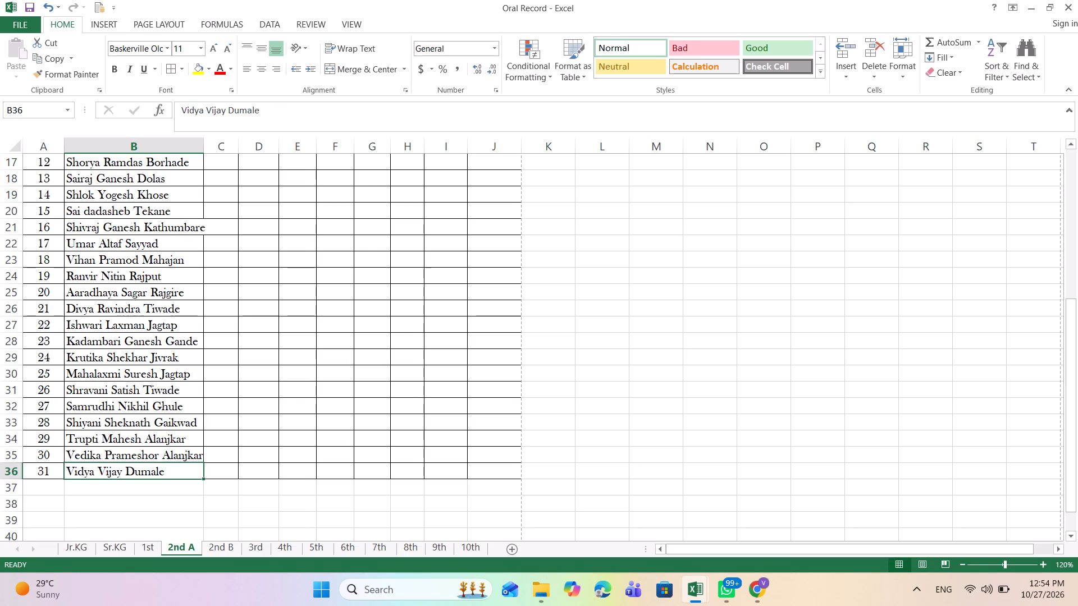
pyautogui.click(85, 425)
pyautogui.moveTo(85, 425); pyautogui.dragTo(110, 428)
pyautogui.click(110, 428)
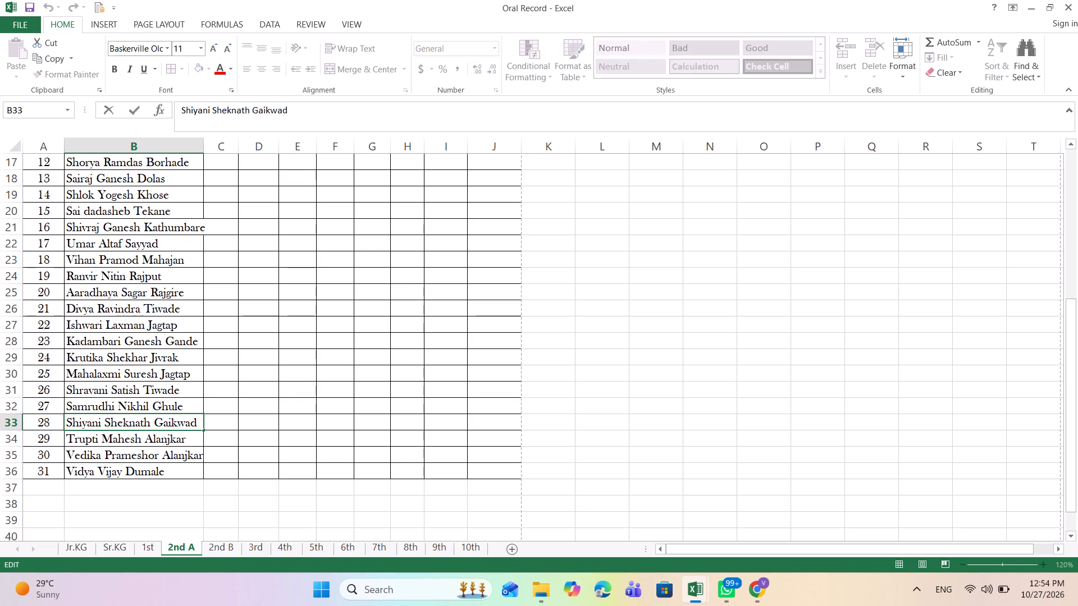
pyautogui.press('Left')
pyautogui.press('Left')
pyautogui.press('Left')
pyautogui.press('Left')
pyautogui.press('Left')
pyautogui.press('BackSpace')
pyautogui.press('v')
pyautogui.click(224, 551)
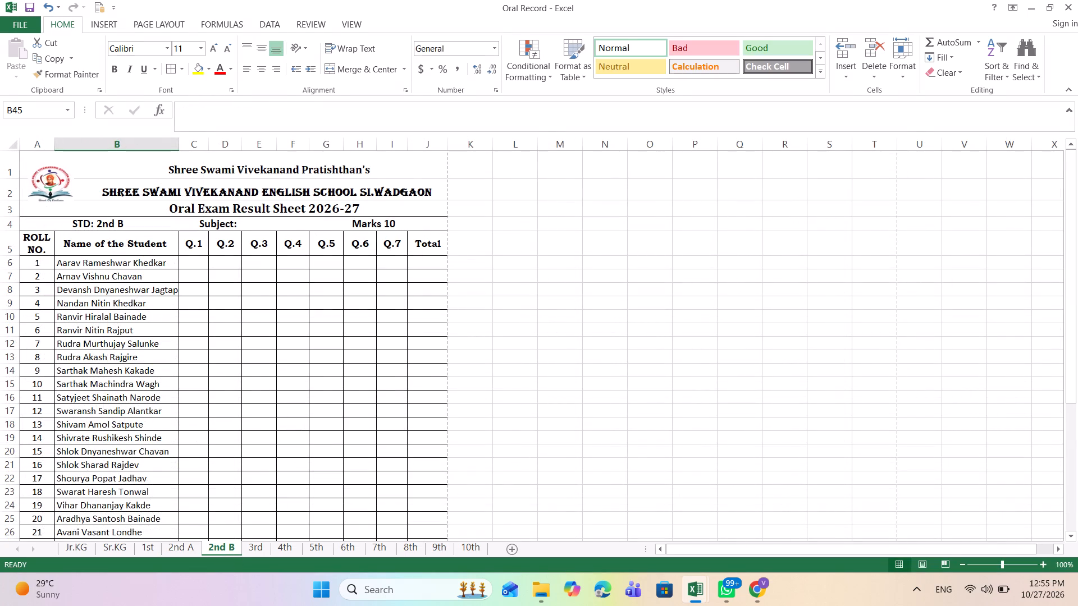
pyautogui.scroll(1, 135, 333)
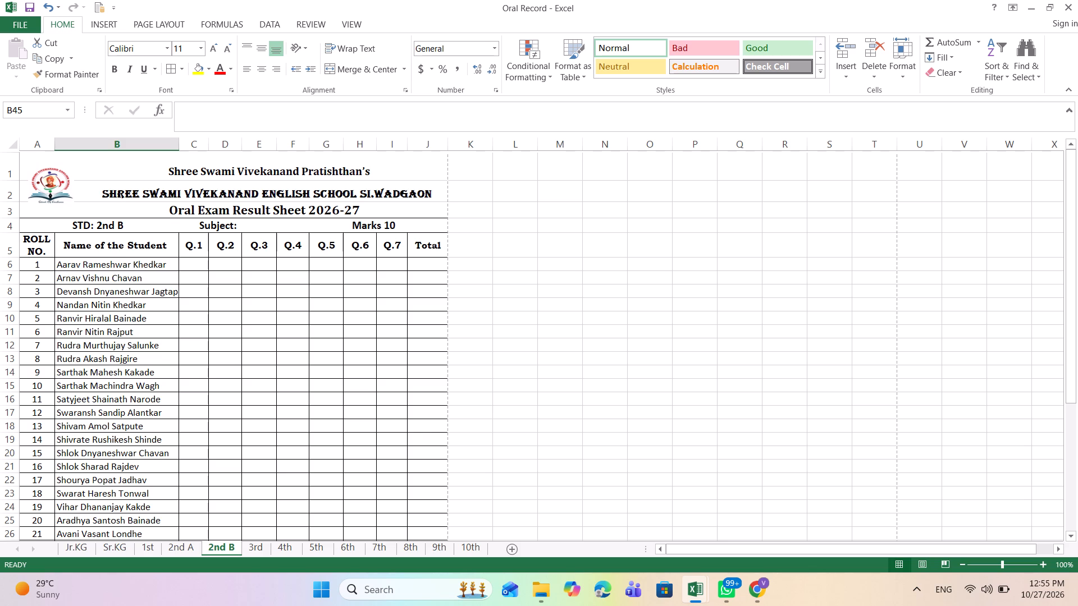
pyautogui.doubleClick(150, 412)
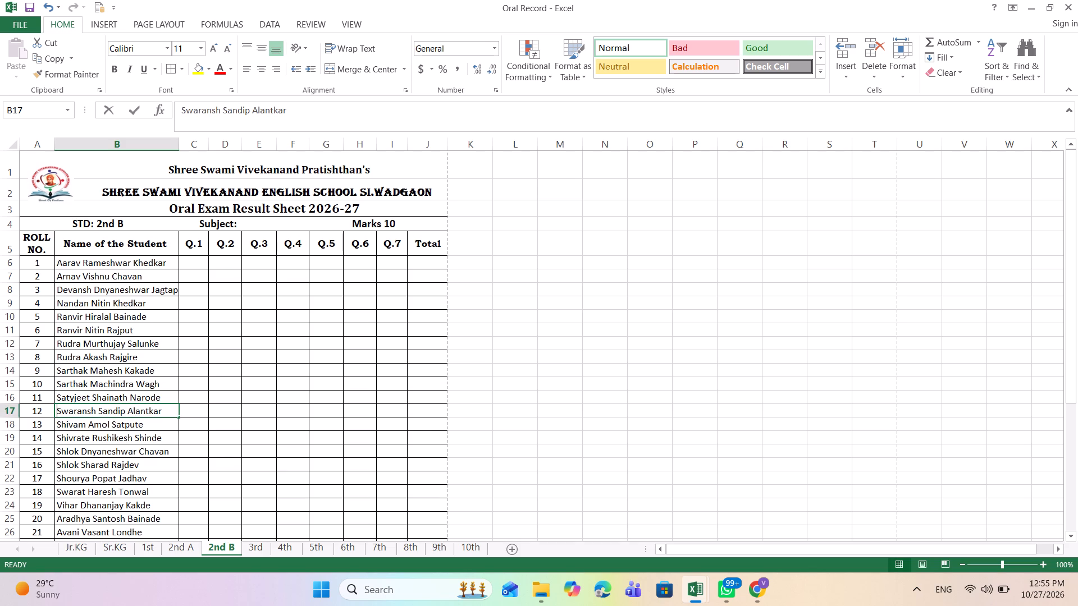
pyautogui.press('BackSpace')
pyautogui.press('j')
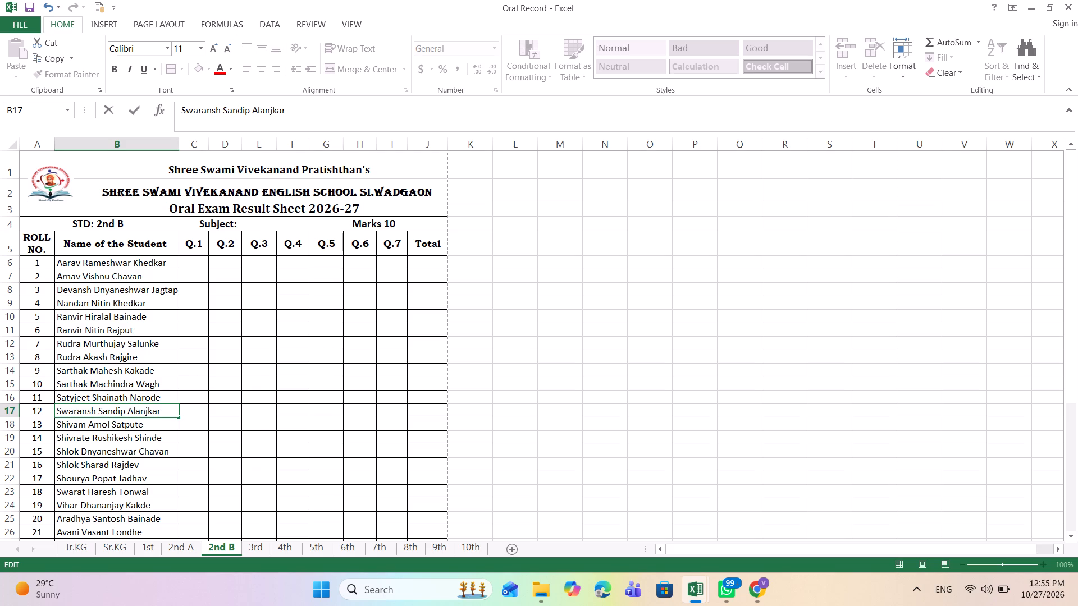
pyautogui.doubleClick(86, 440)
pyautogui.press('BackSpace')
pyautogui.press('j')
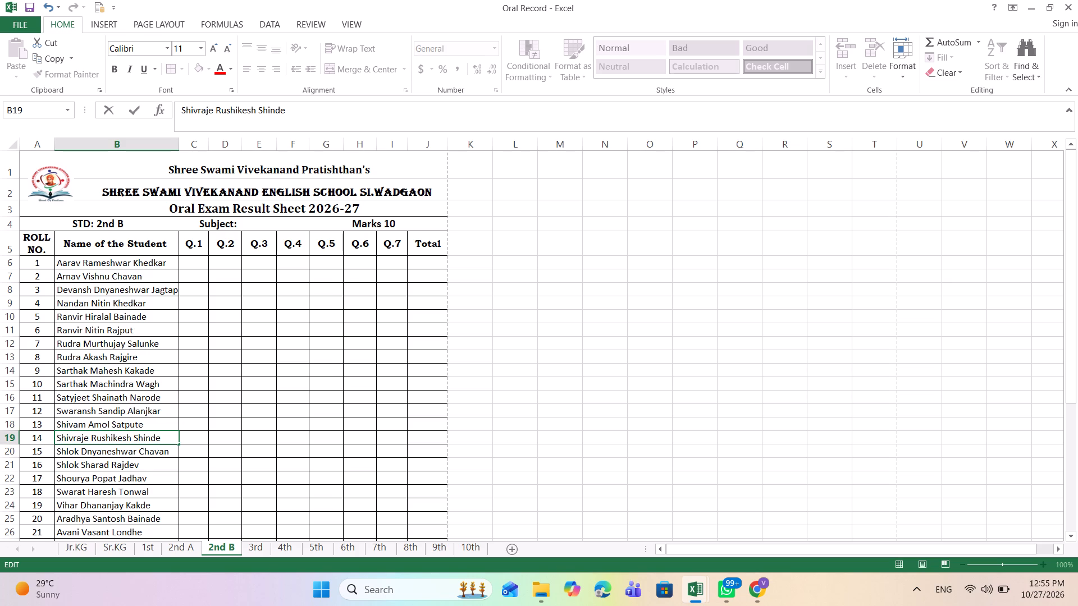
pyautogui.scroll(-2, 120, 499)
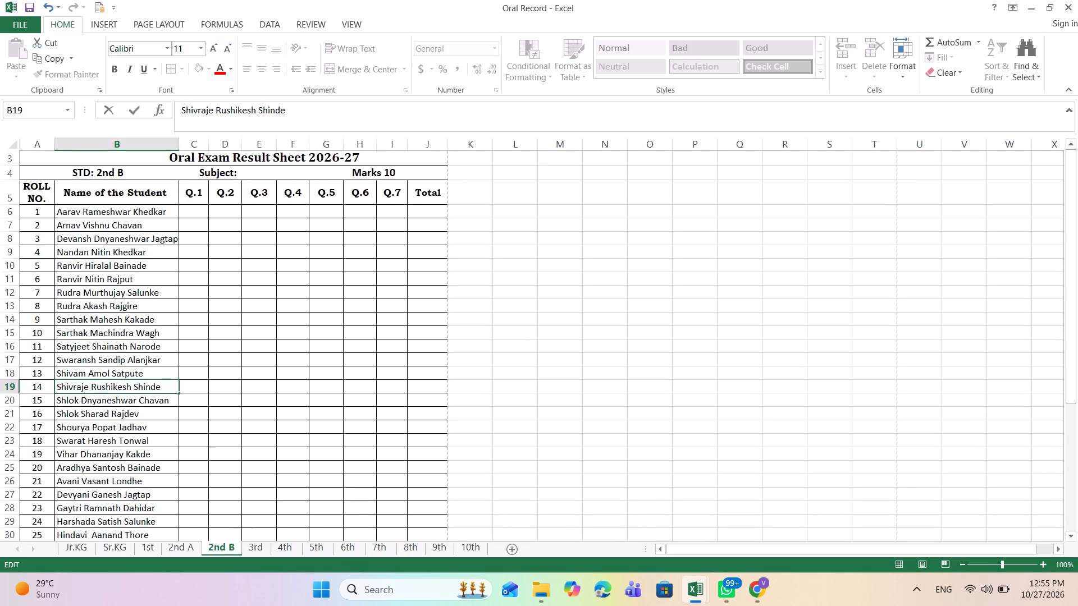
pyautogui.scroll(-1, 120, 499)
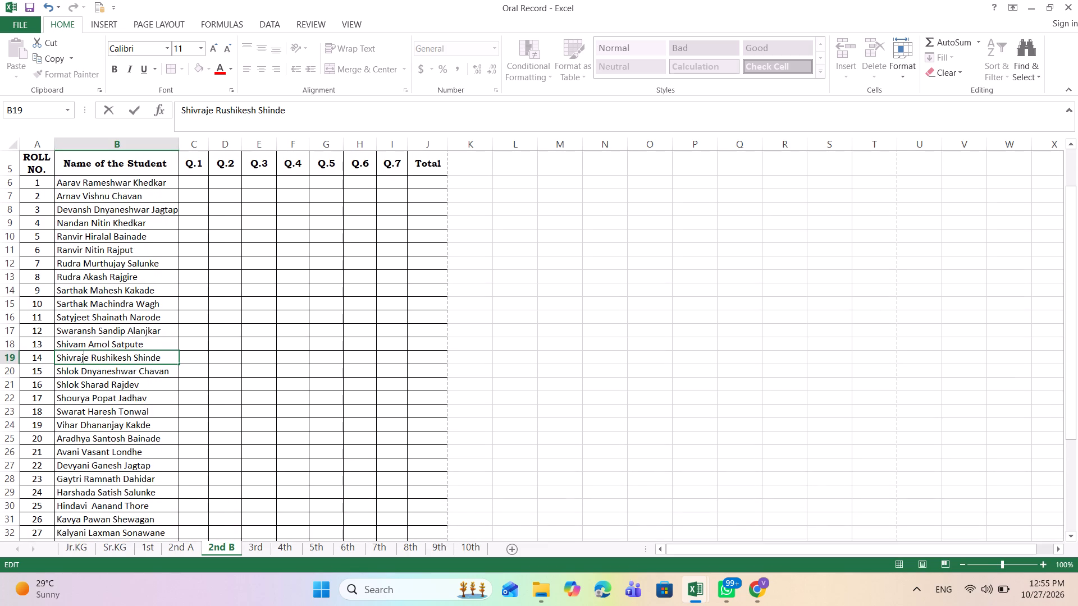
pyautogui.scroll(-1, 120, 499)
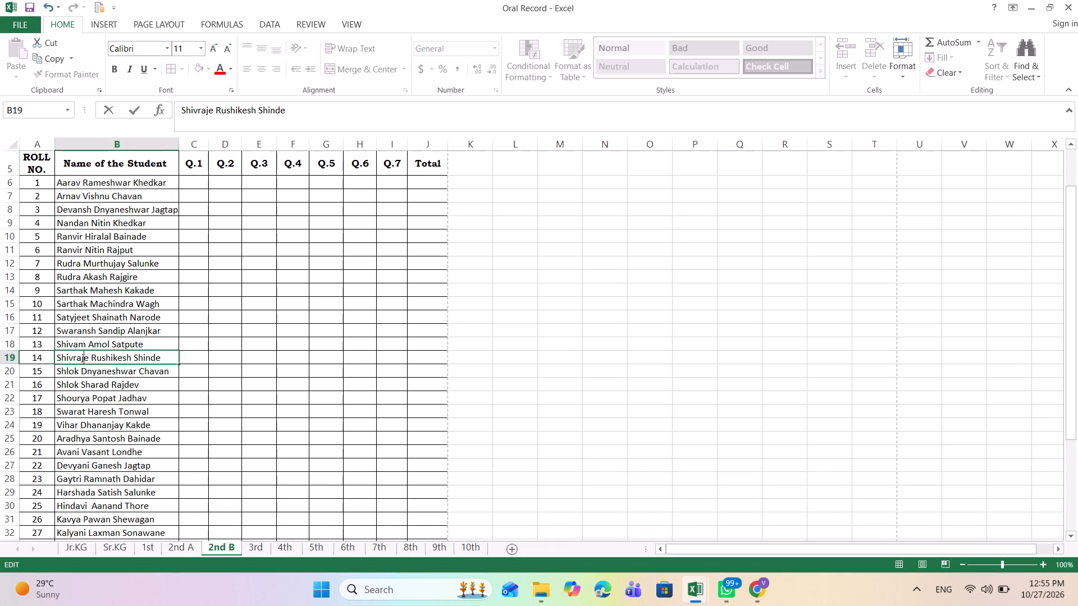
pyautogui.doubleClick(125, 415)
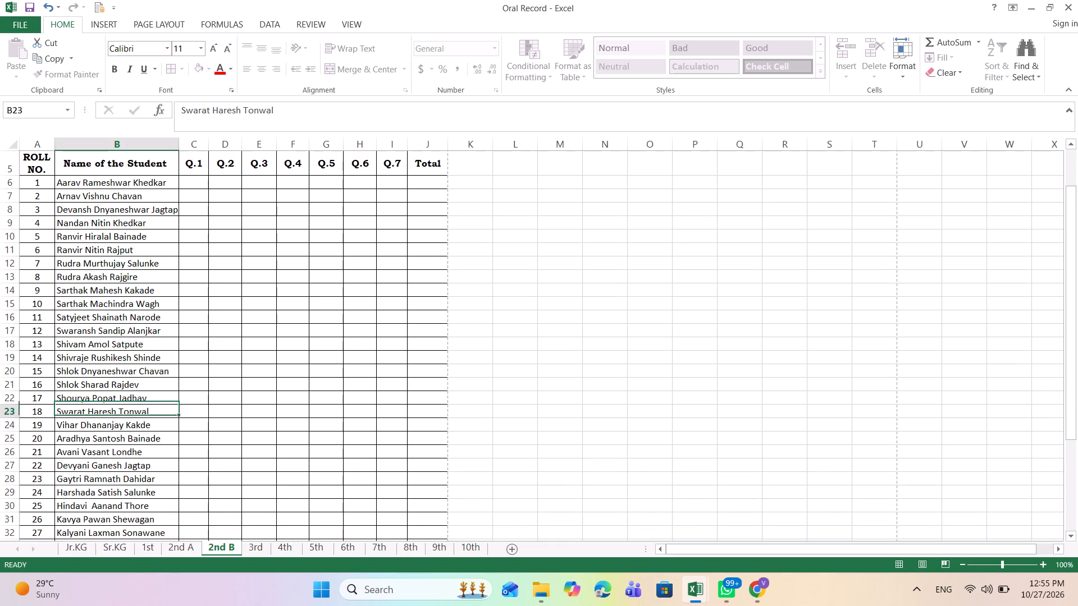
pyautogui.press('BackSpace')
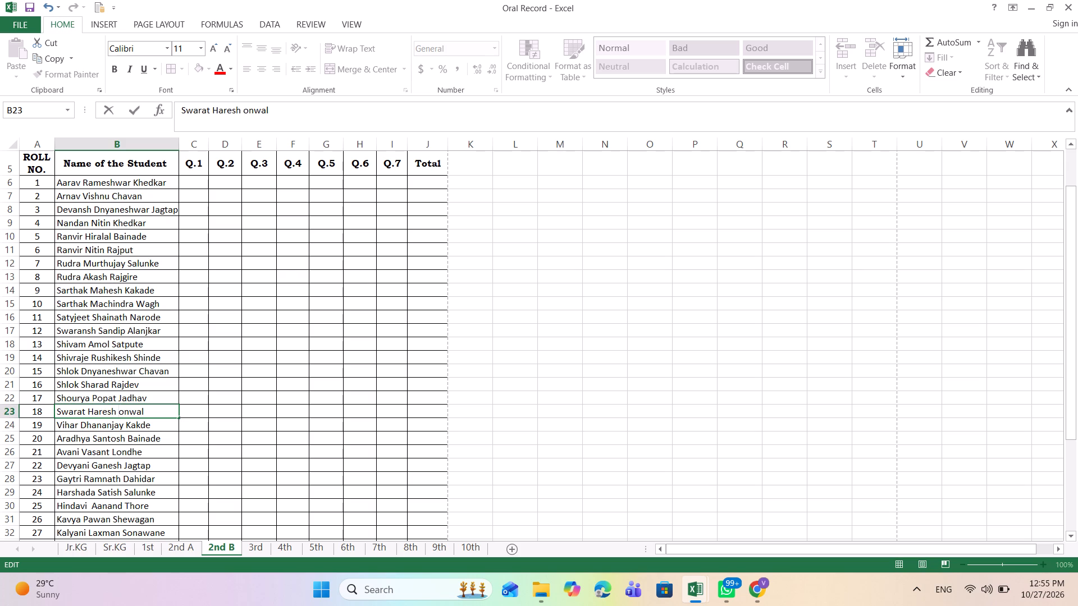
pyautogui.hotkey('shift', 'j')
pyautogui.scroll(-1, 110, 498)
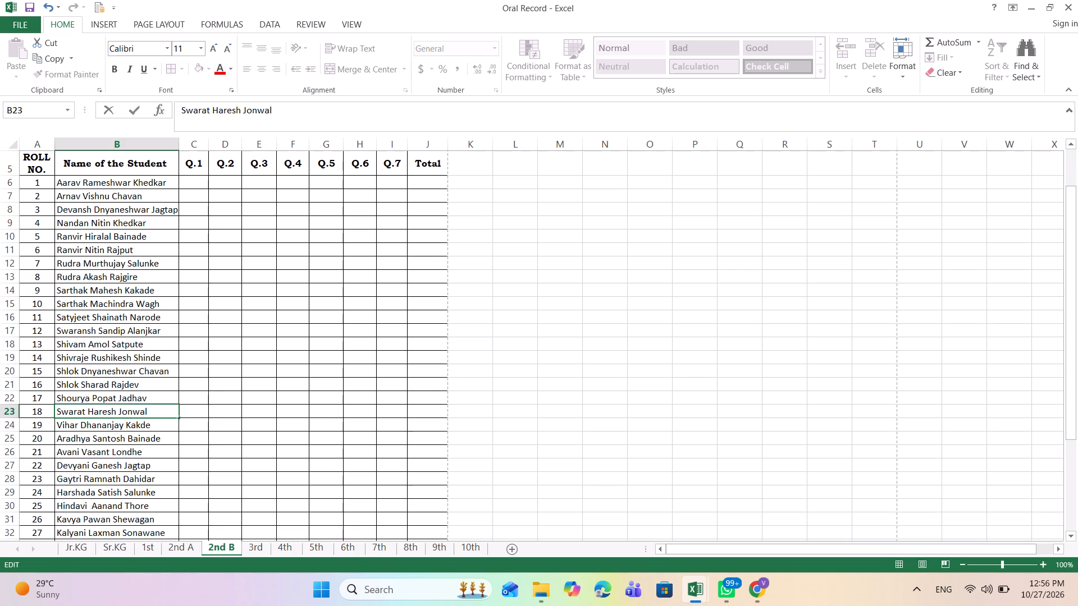
# Finish checking the student names on the 2nd B sheet, and read through the name list on the 4th sheet for misspellings.
pyautogui.scroll(-2, 110, 498)
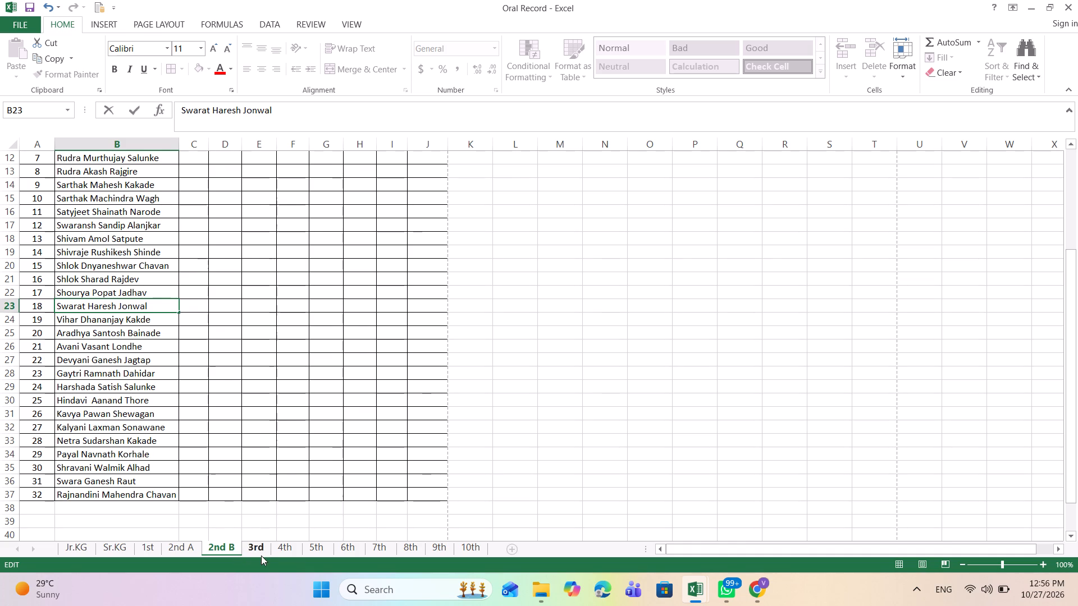
pyautogui.click(289, 552)
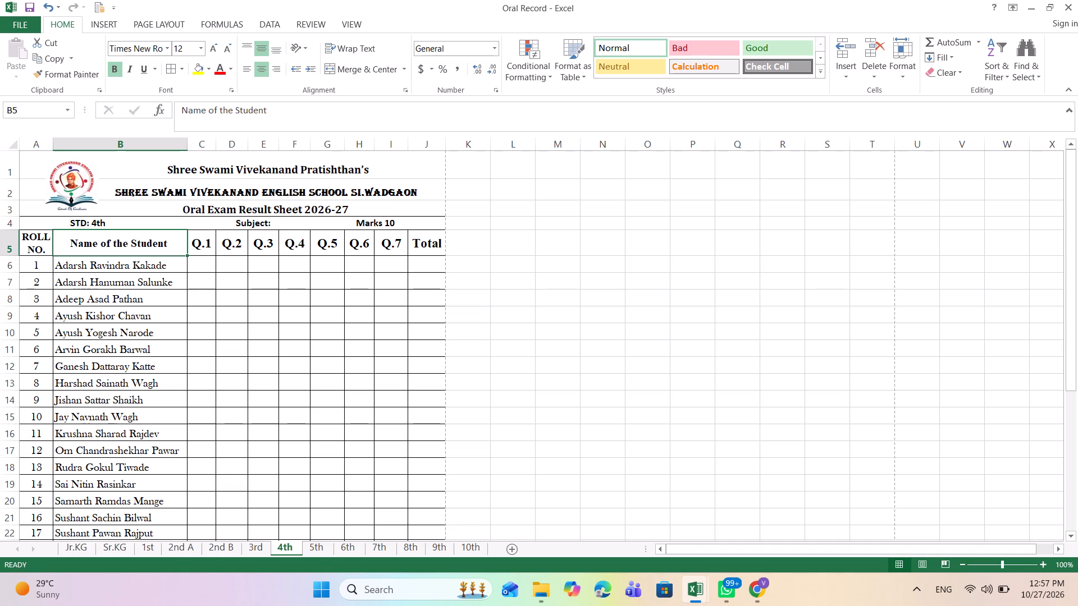
pyautogui.scroll(-1, 101, 452)
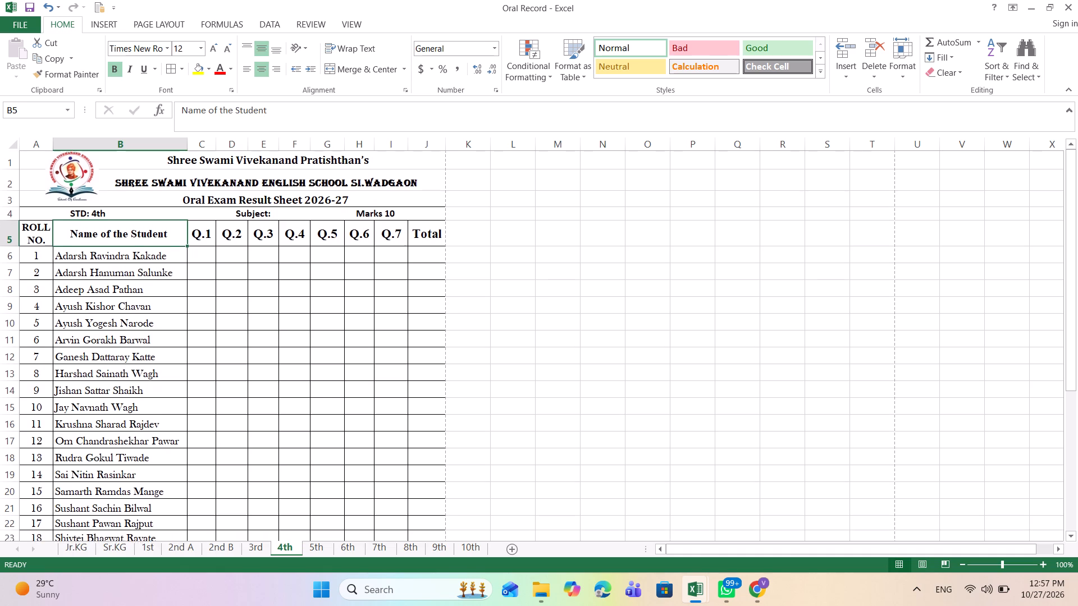
pyautogui.scroll(-1, 101, 452)
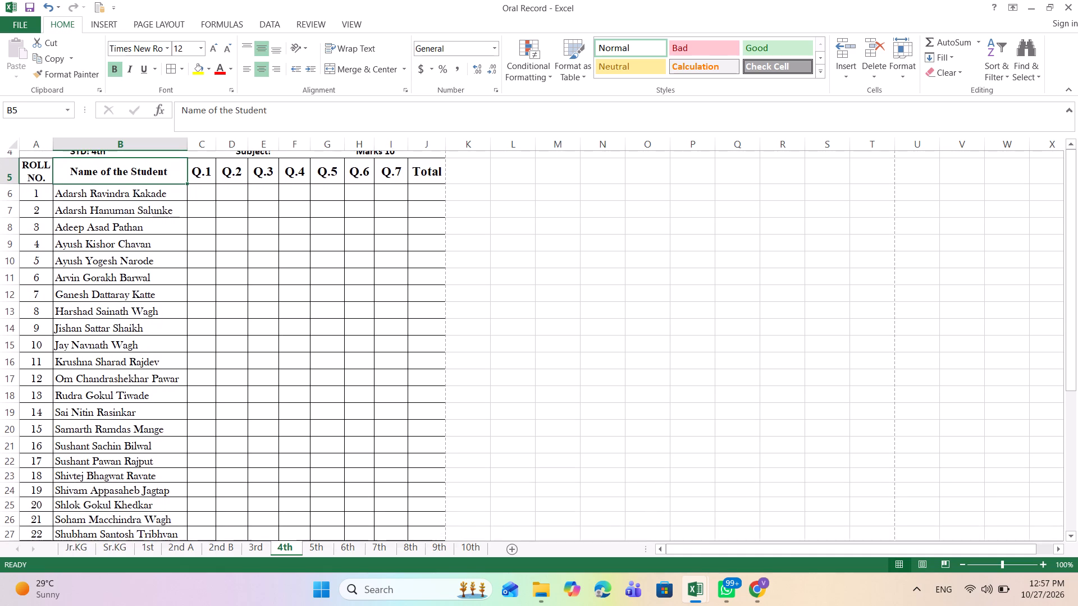
pyautogui.scroll(-2, 101, 452)
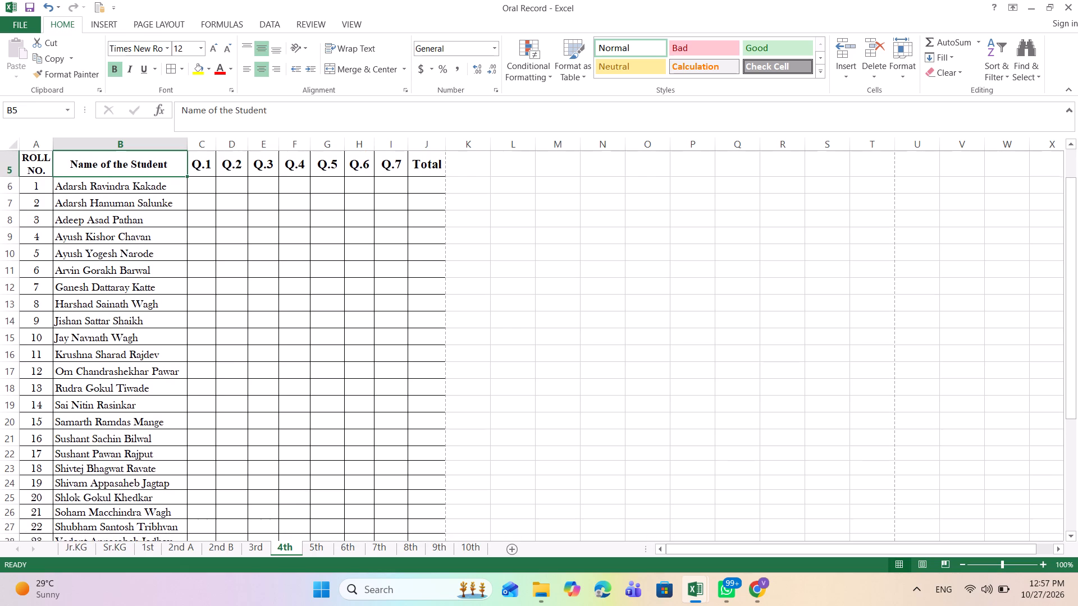
pyautogui.scroll(-2, 101, 452)
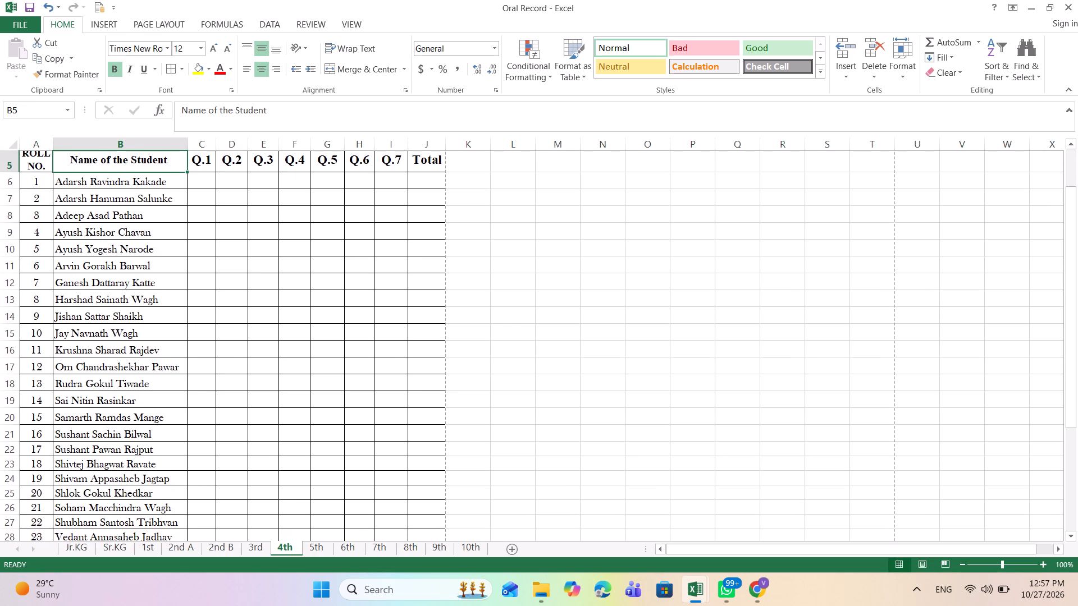
pyautogui.scroll(-1, 101, 452)
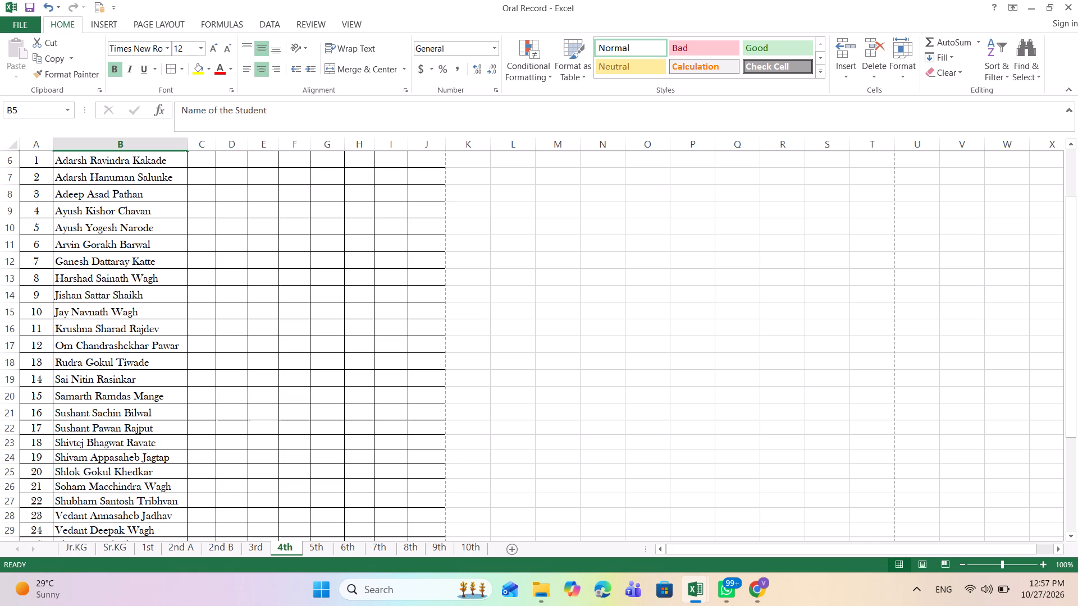
pyautogui.scroll(-1, 85, 413)
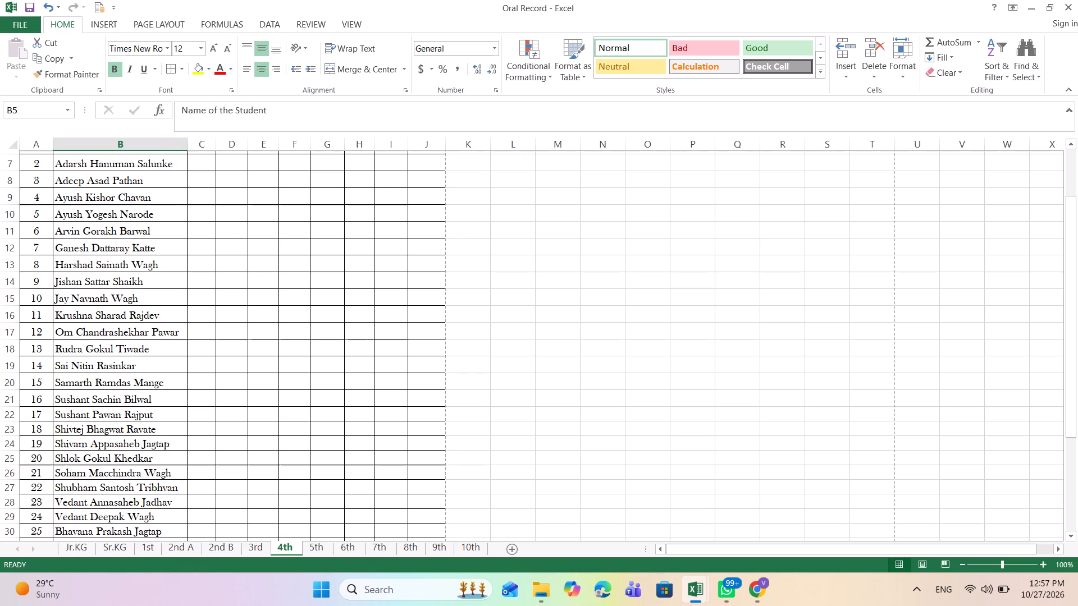
pyautogui.scroll(-1, 85, 413)
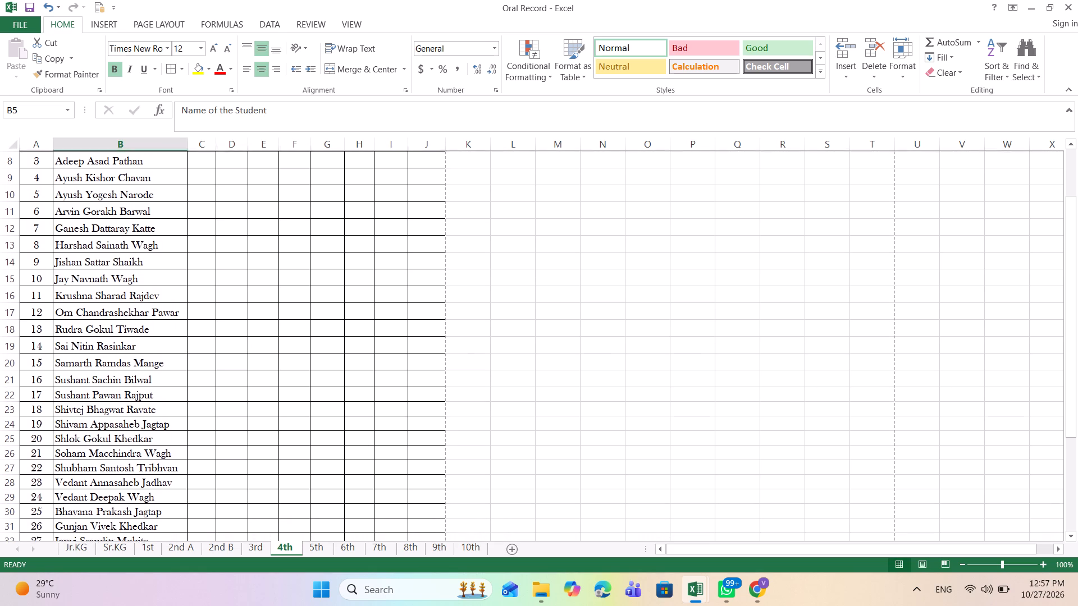
pyautogui.scroll(-1, 85, 413)
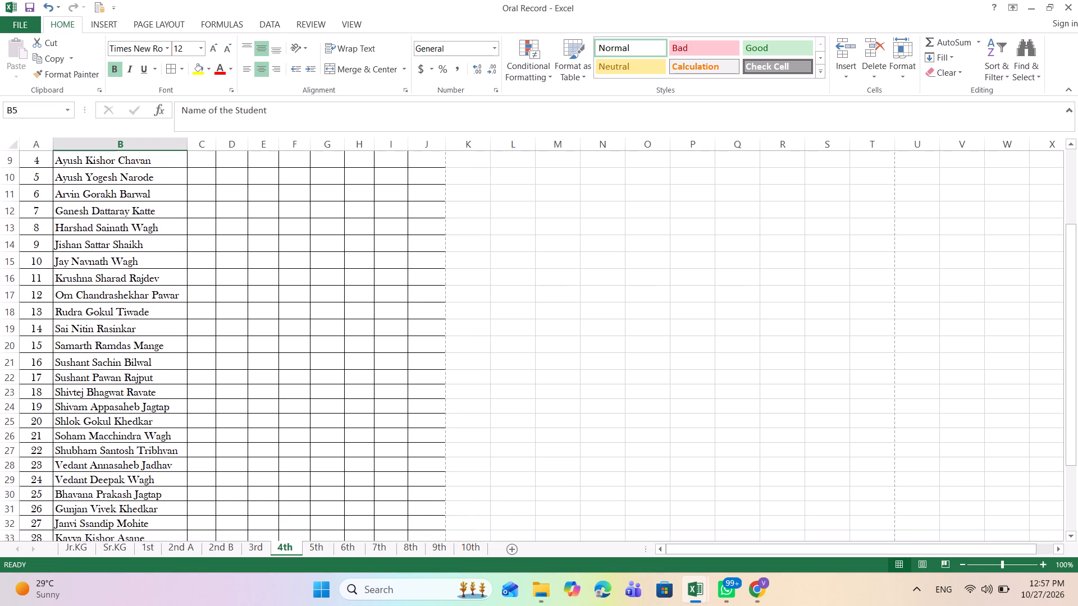
pyautogui.scroll(-2, 85, 413)
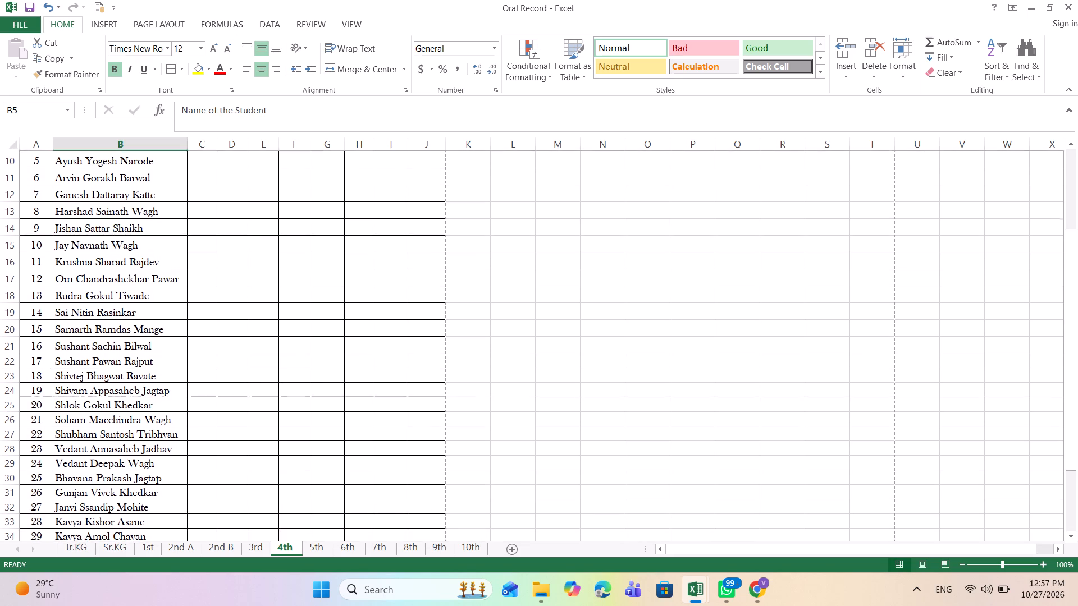
pyautogui.scroll(-1, 85, 413)
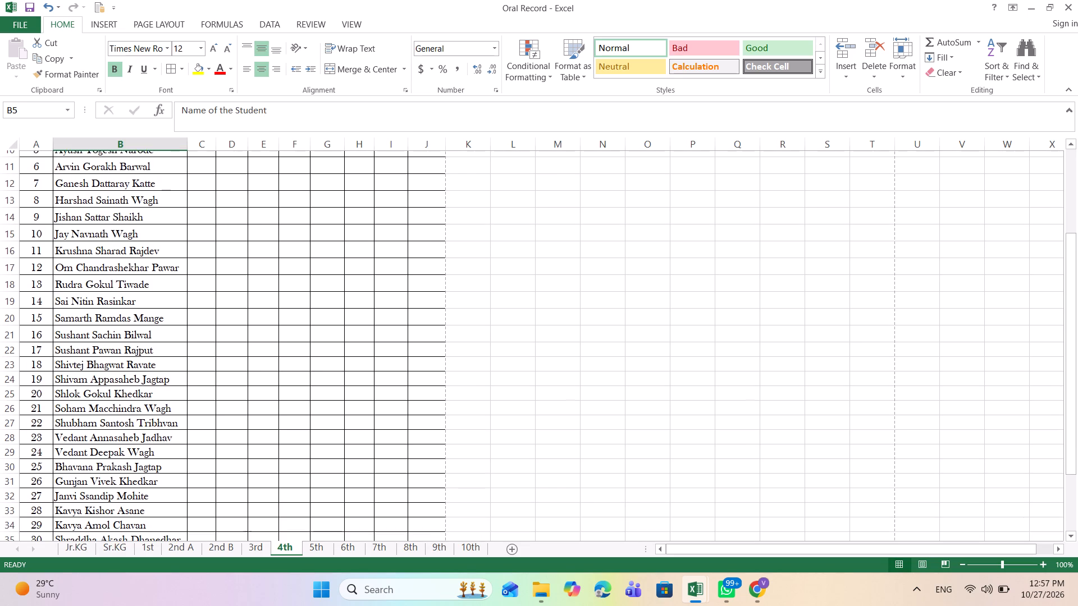
pyautogui.scroll(-1, 85, 413)
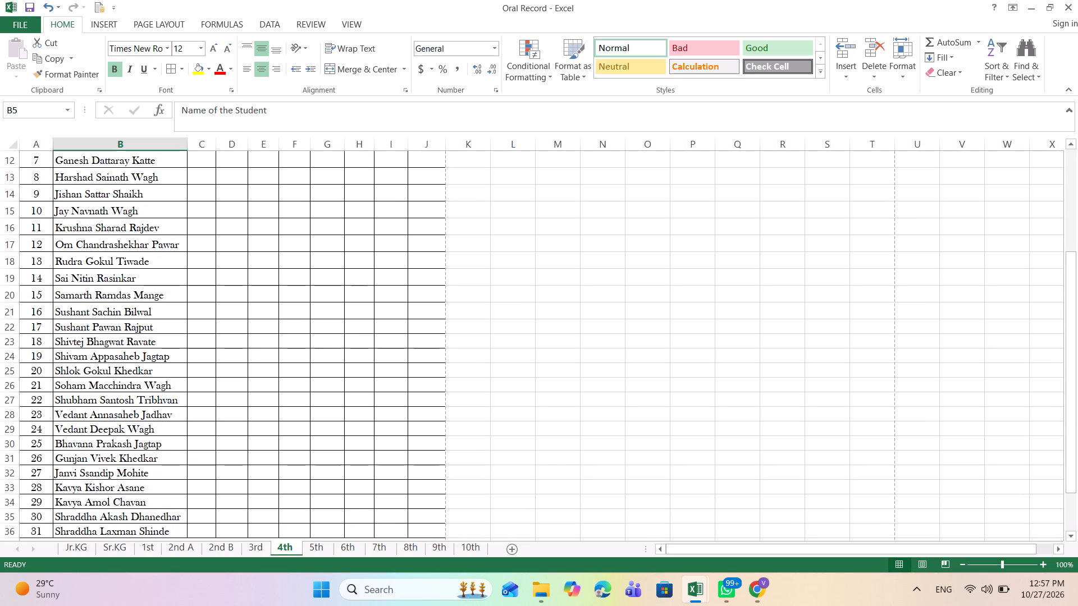
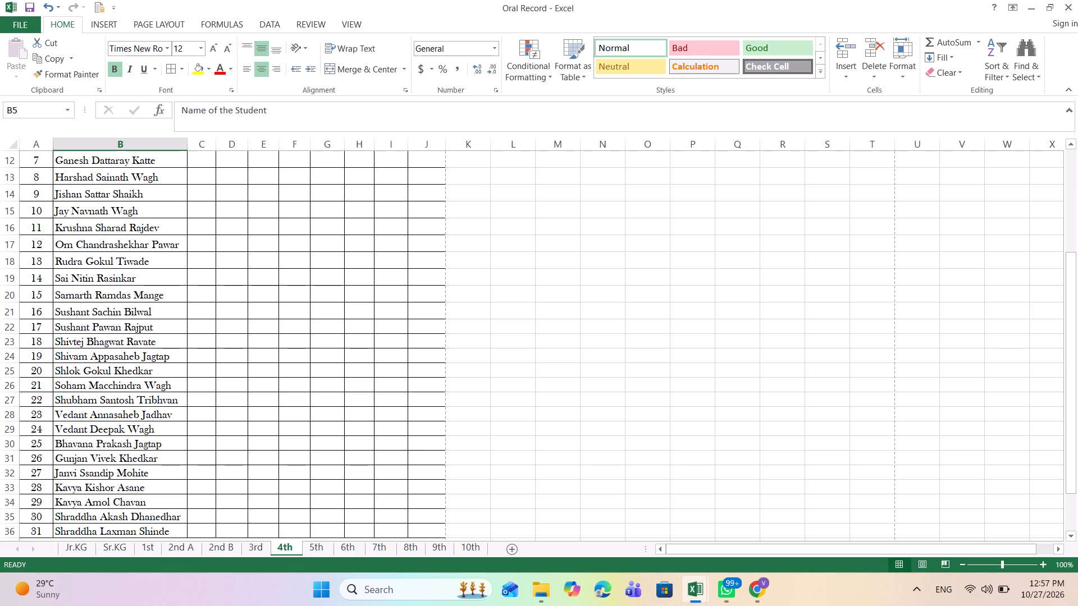
pyautogui.scroll(-1, 116, 504)
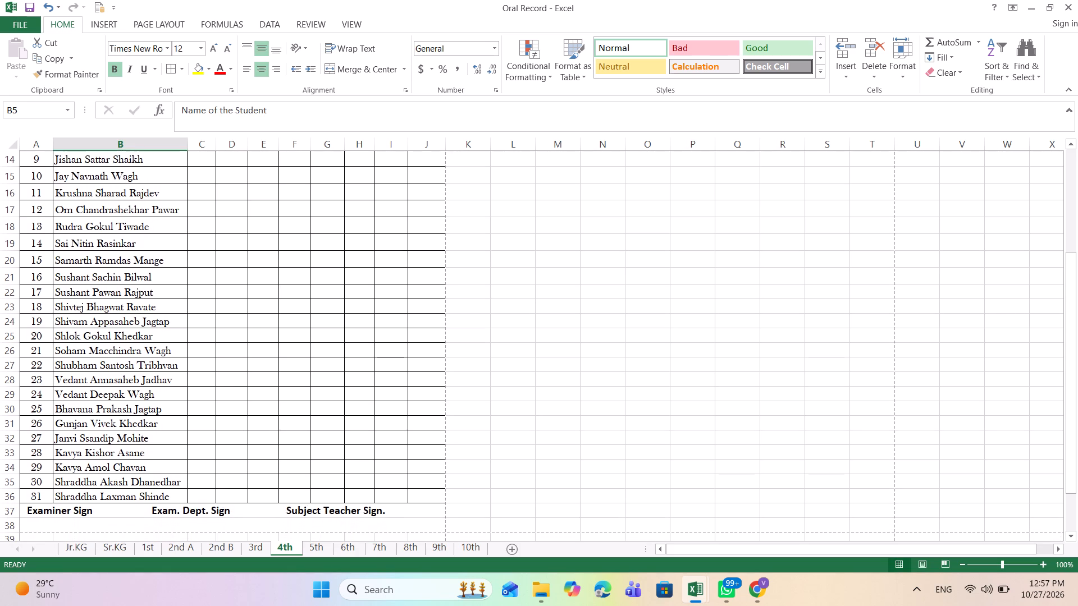
pyautogui.scroll(-1, 116, 504)
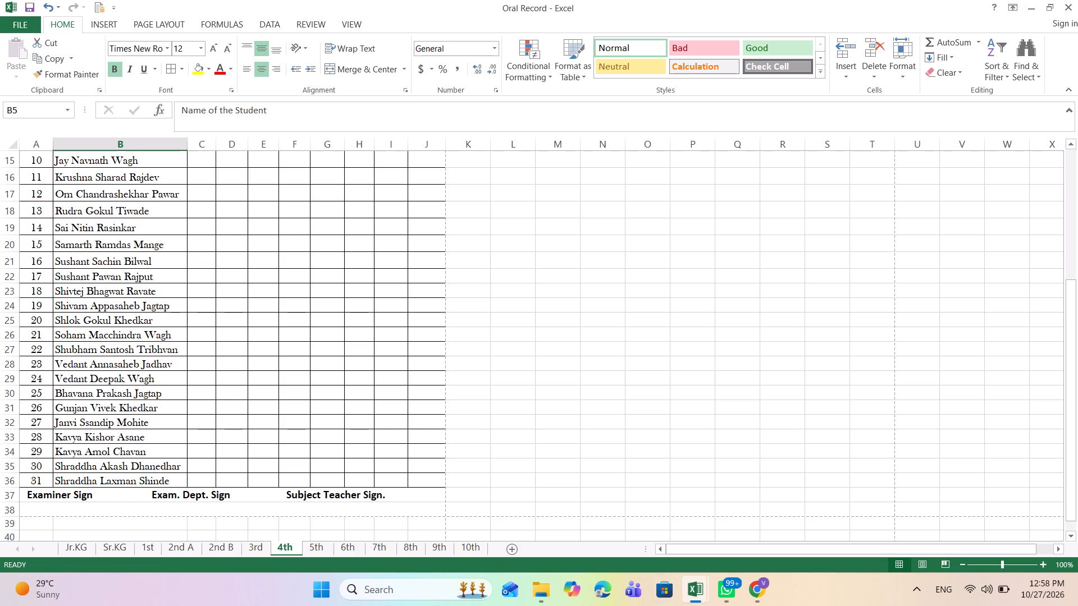
pyautogui.click(319, 548)
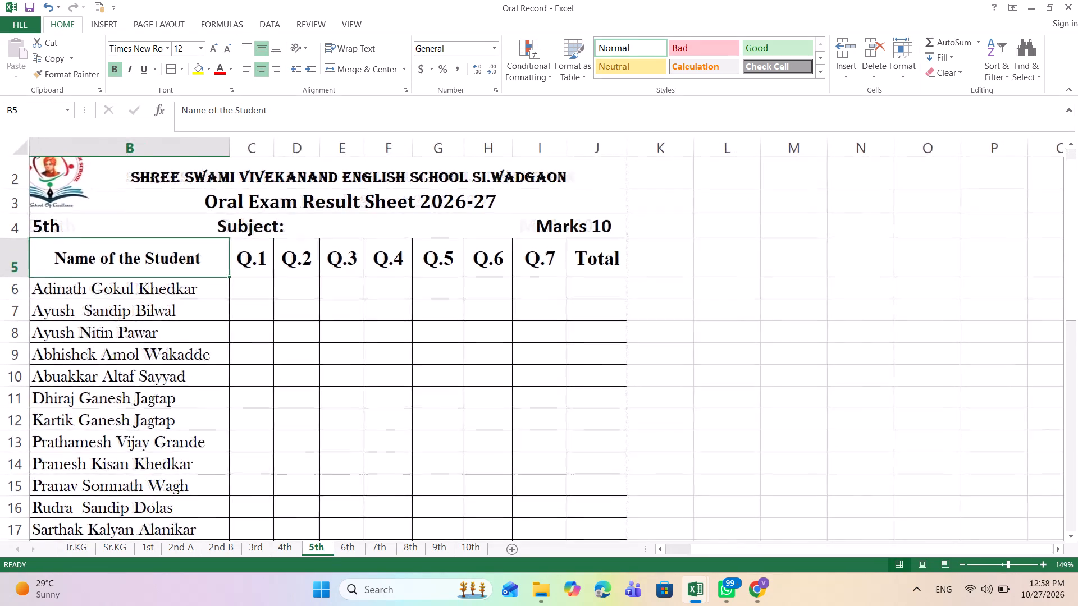
pyautogui.hscroll(7, 101, 268)
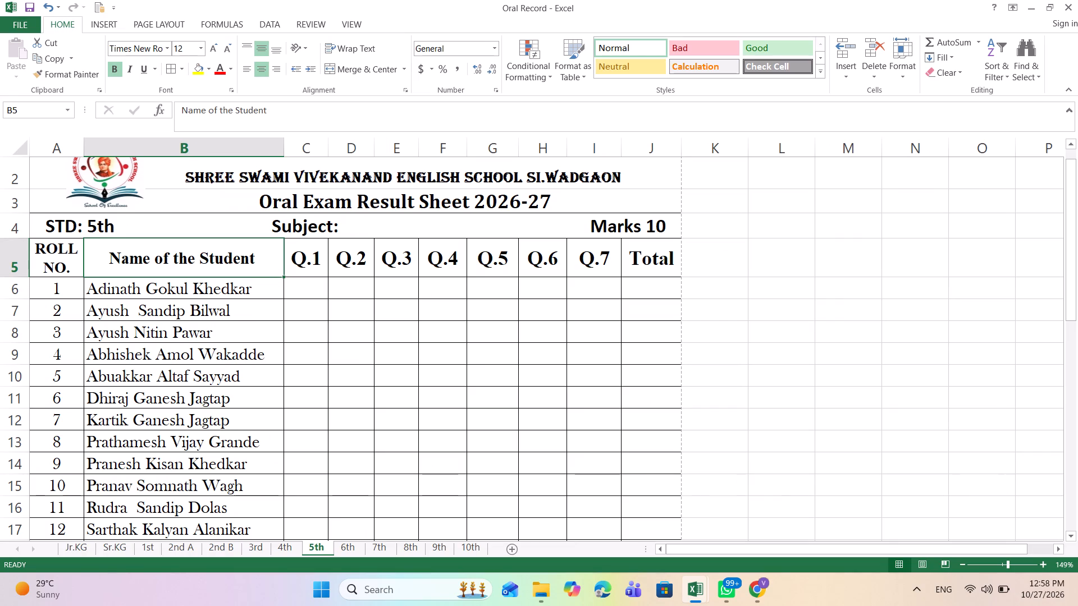
pyautogui.moveTo(163, 345); pyautogui.dragTo(164, 352)
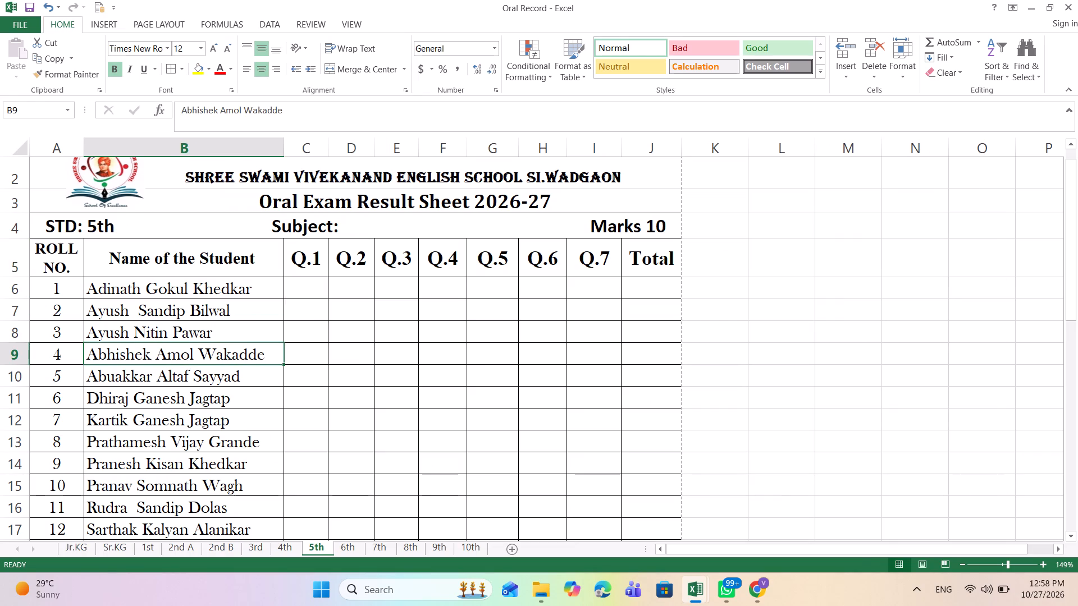
pyautogui.moveTo(164, 352); pyautogui.dragTo(173, 375)
pyautogui.click(148, 410)
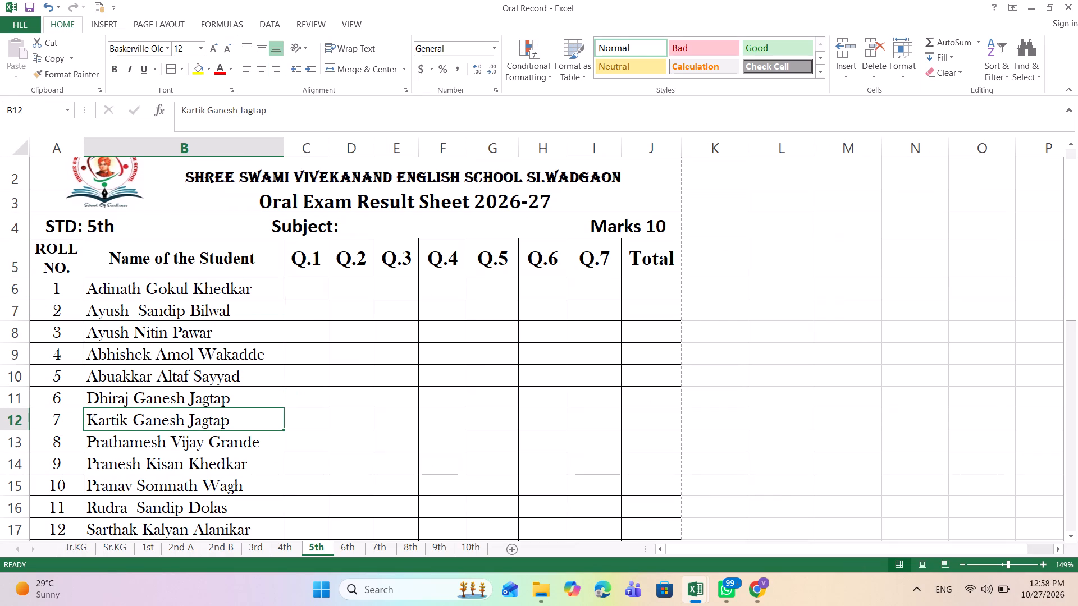
pyautogui.doubleClick(246, 357)
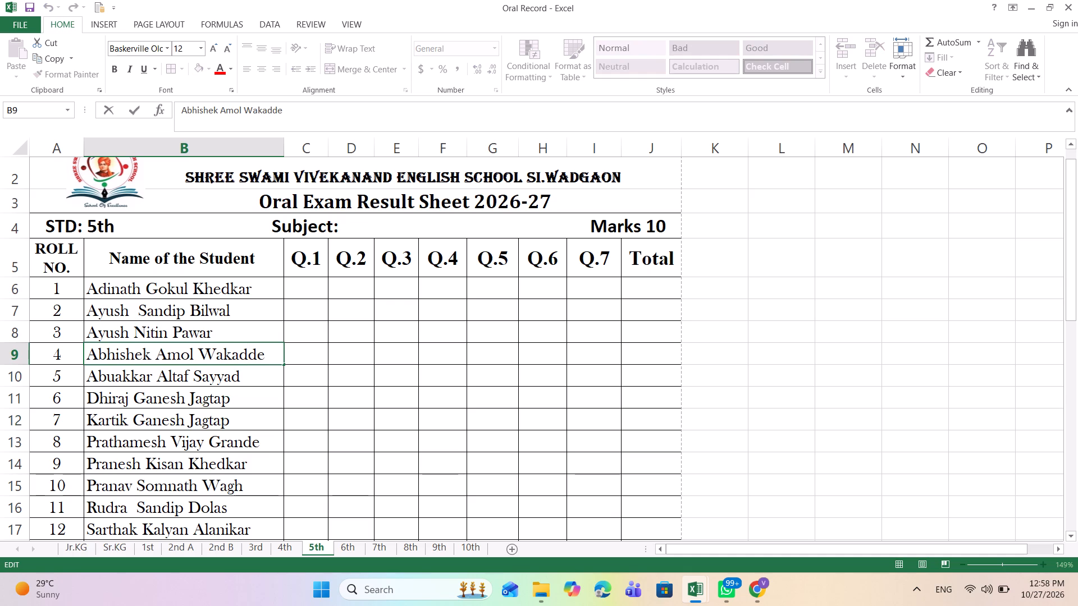
pyautogui.press('BackSpace')
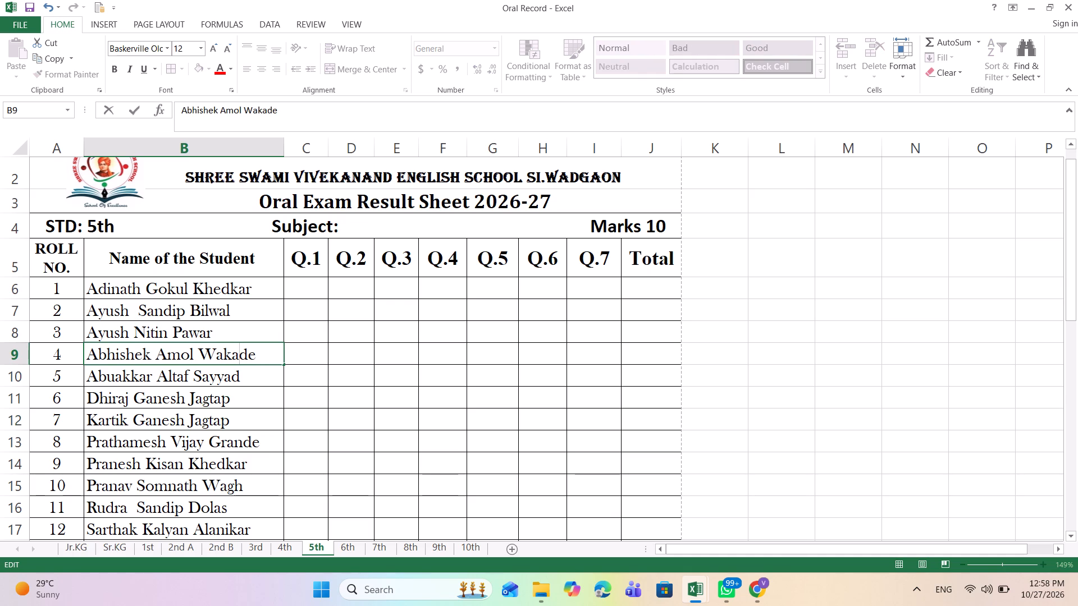
pyautogui.scroll(-1, 149, 444)
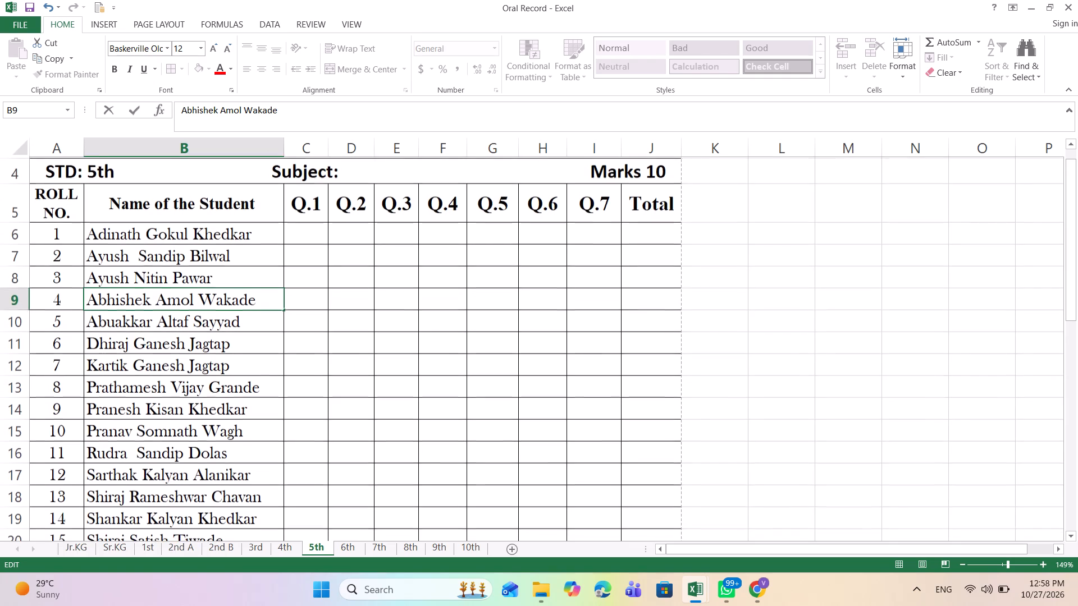
pyautogui.scroll(-1, 149, 444)
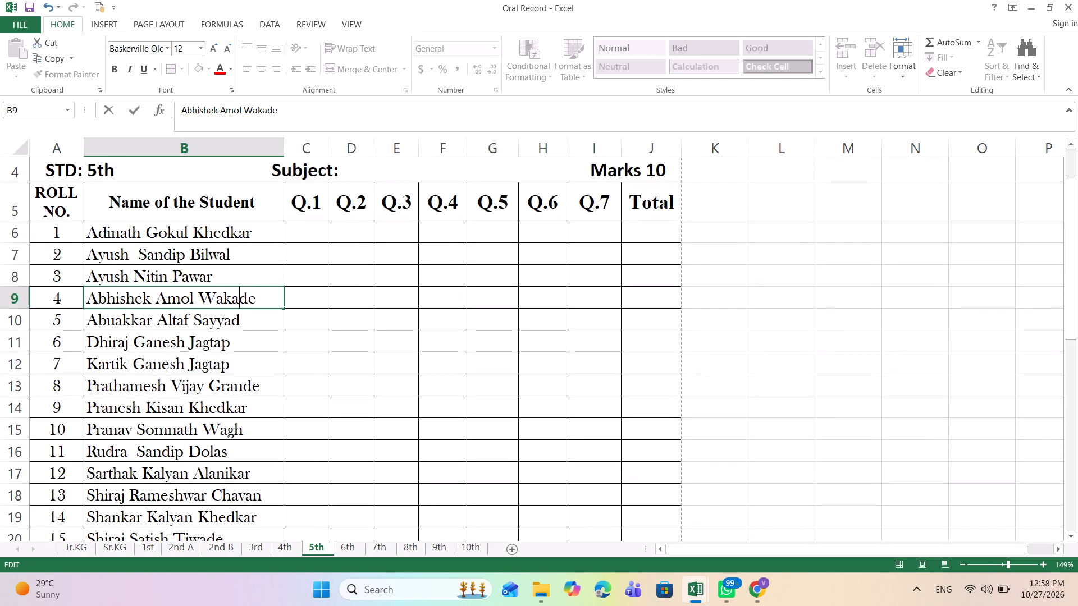
pyautogui.scroll(-1, 149, 444)
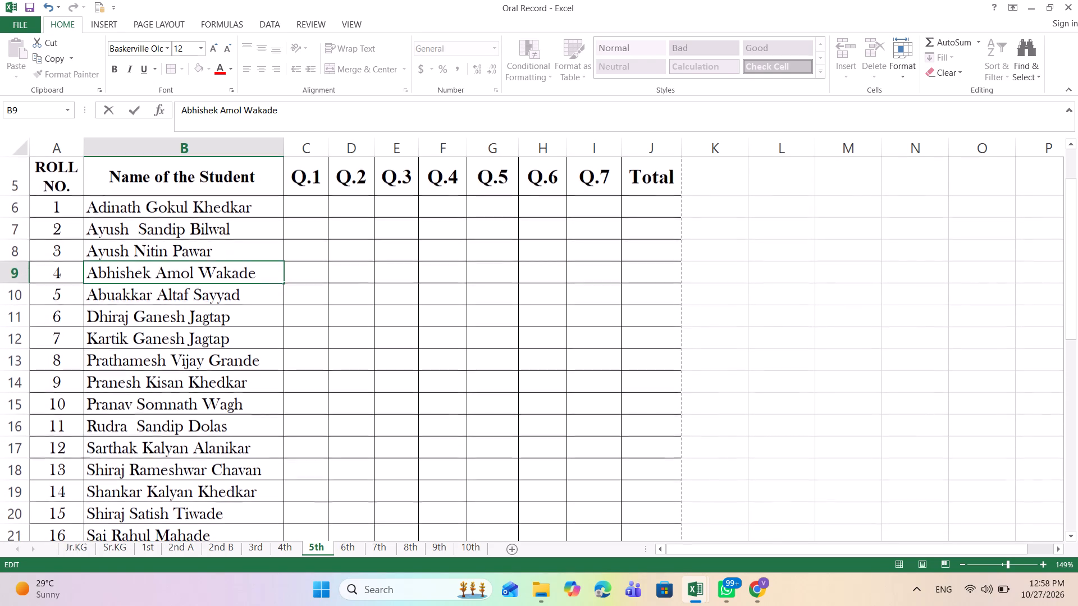
pyautogui.scroll(-1, 149, 444)
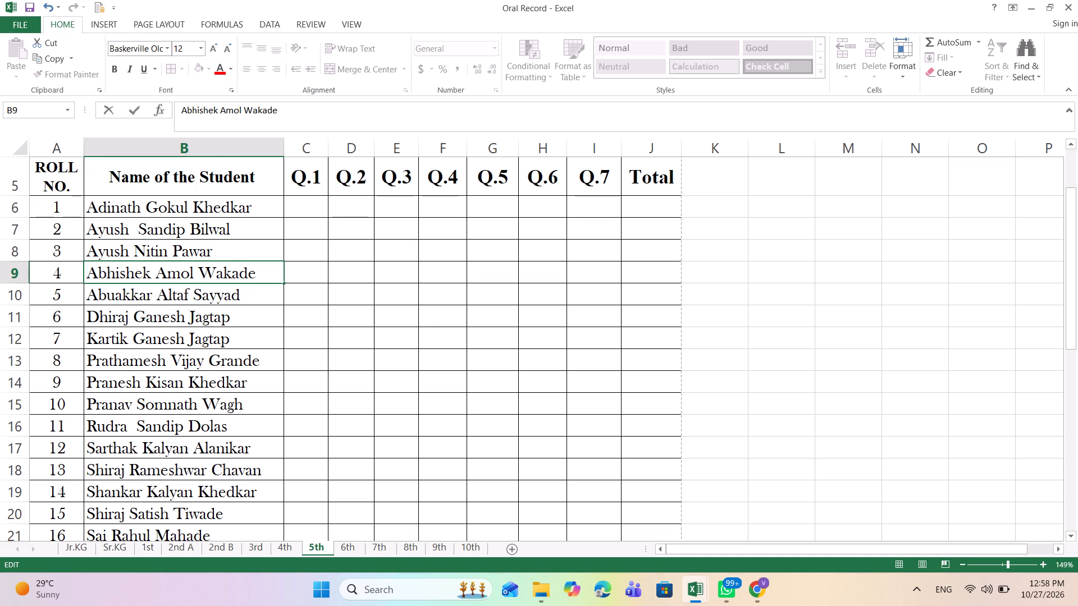
pyautogui.scroll(-2, 175, 444)
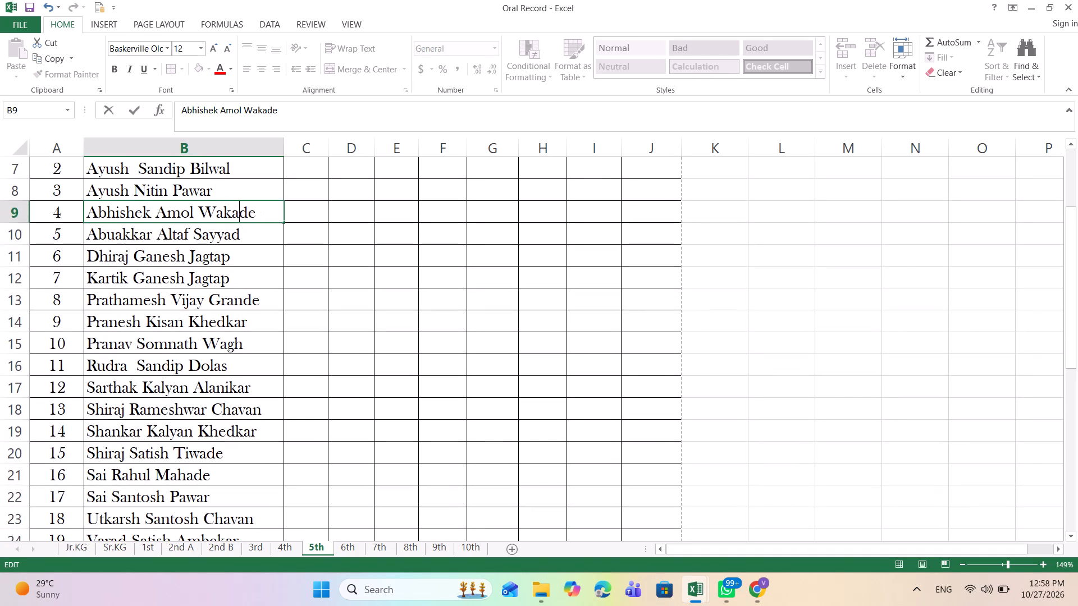
pyautogui.doubleClick(227, 392)
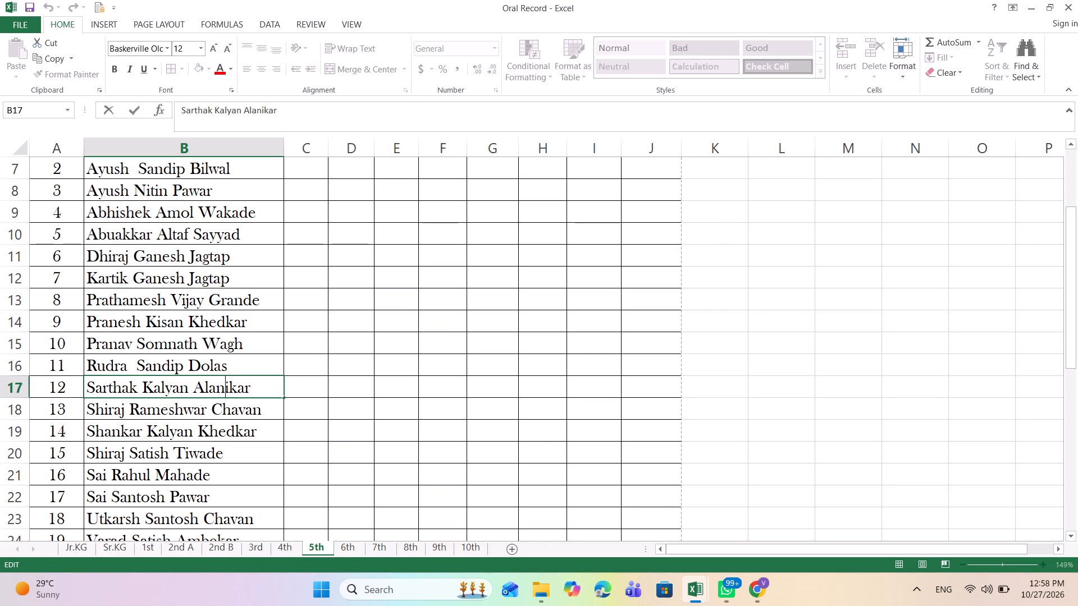
pyautogui.press('Right')
pyautogui.press('BackSpace')
pyautogui.hotkey('shift', 'j')
pyautogui.press('BackSpace')
pyautogui.press('j')
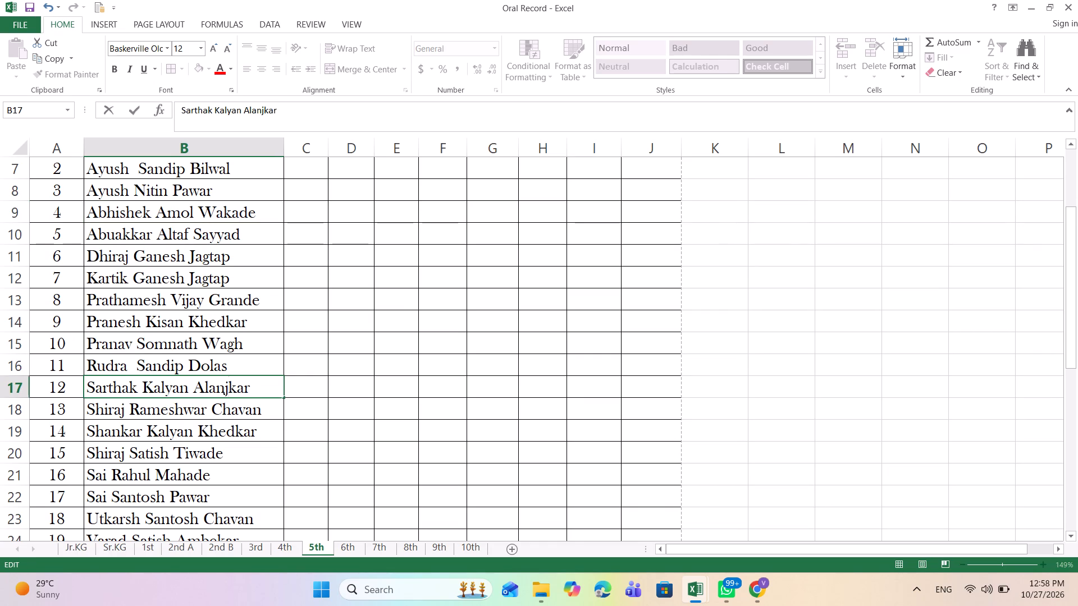
# Correct the first name of the student with roll number 13 on the 5th sheet to Shivraj.
pyautogui.doubleClick(110, 414)
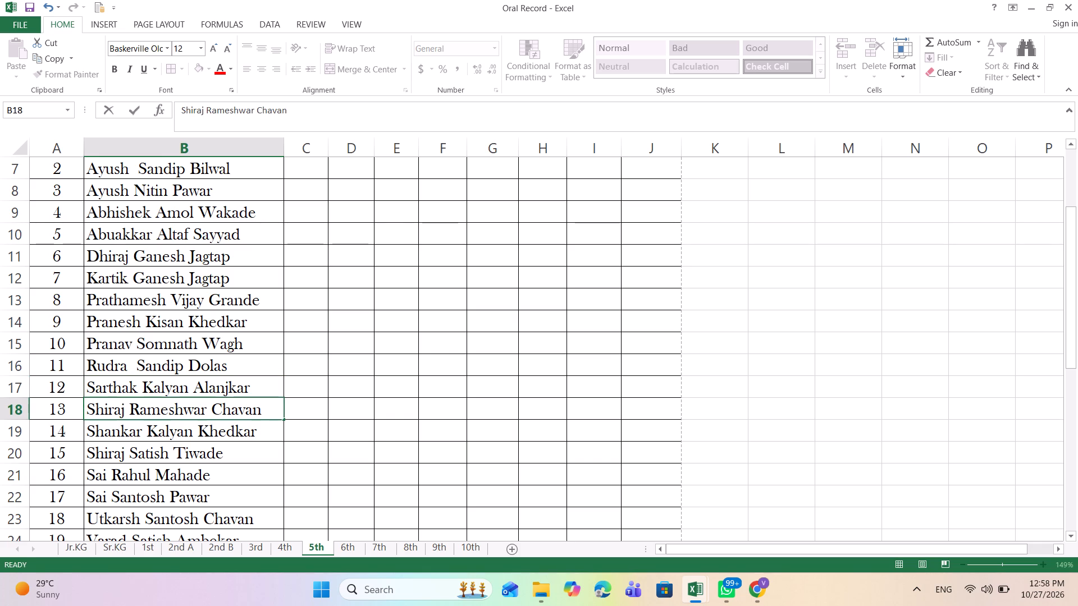
pyautogui.press('v')
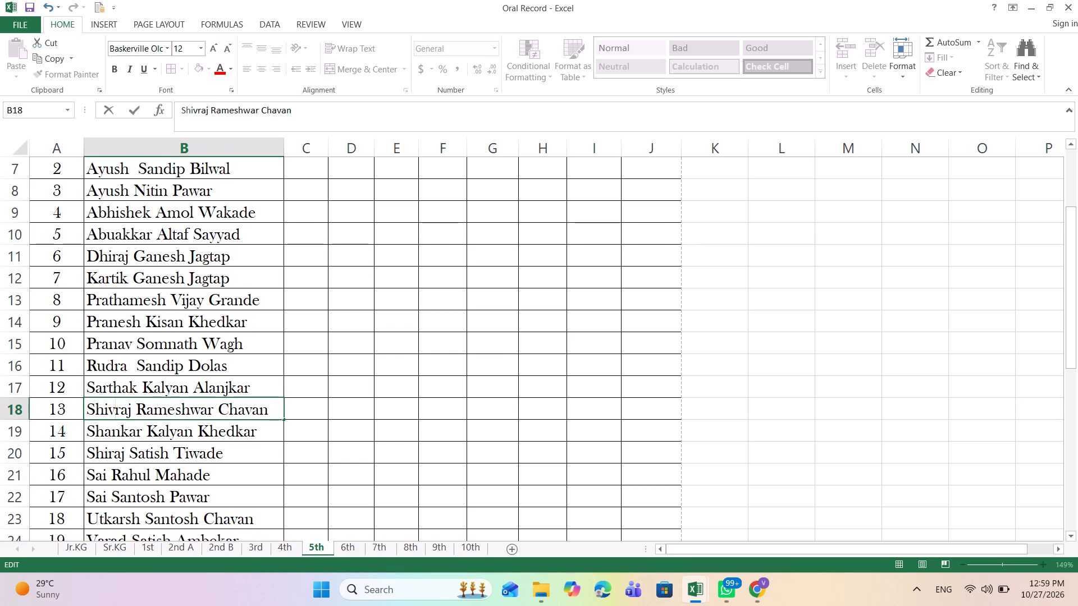
# Correct the first name of the student with roll number 15 on the 5th sheet to Shivraj.
pyautogui.scroll(-1, 180, 452)
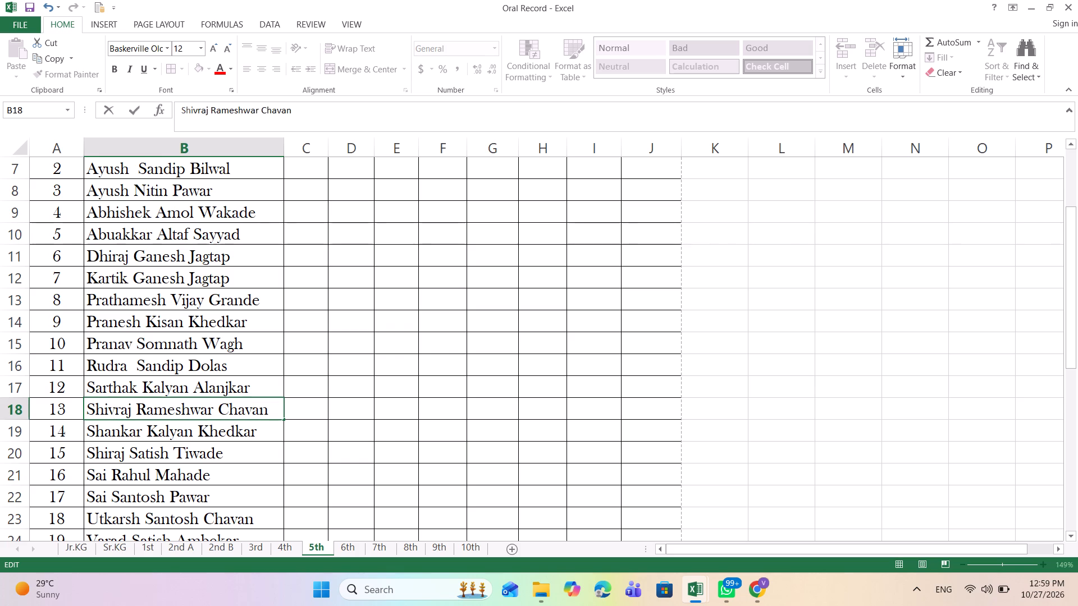
pyautogui.scroll(-2, 180, 452)
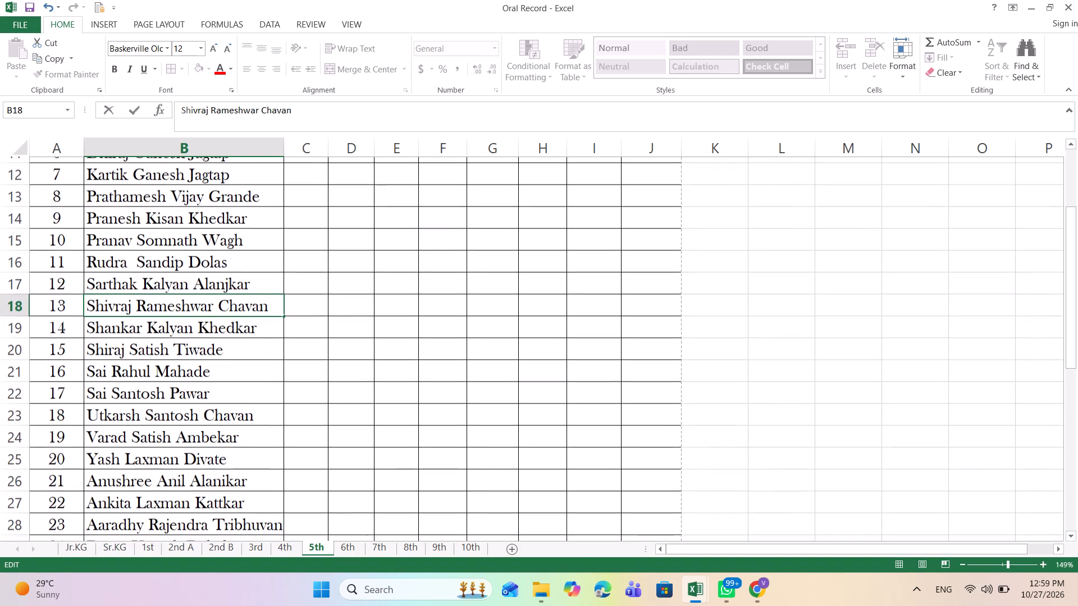
pyautogui.scroll(-1, 180, 452)
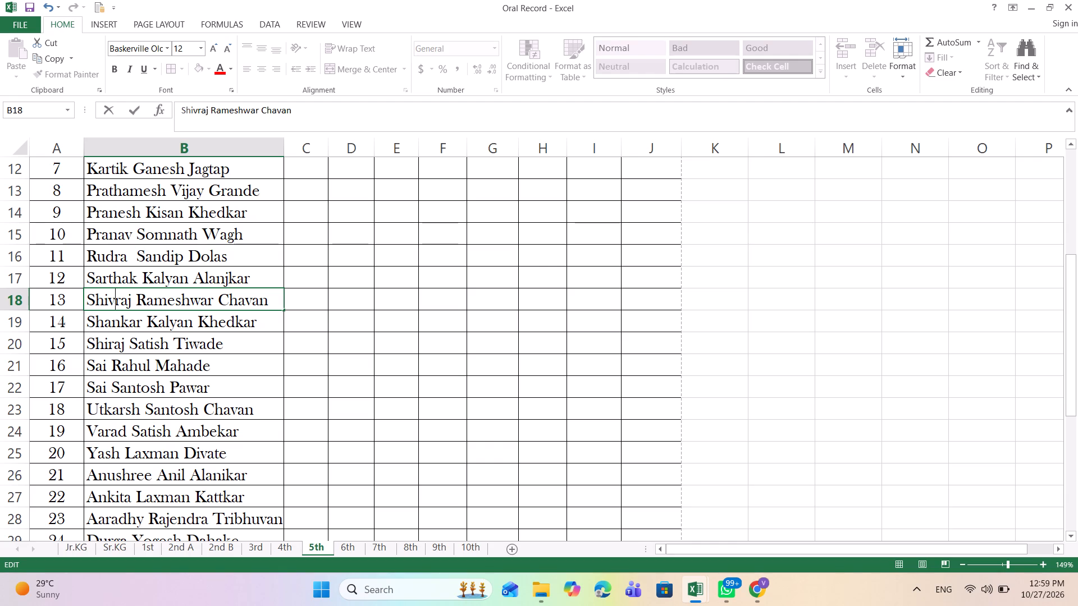
pyautogui.doubleClick(111, 348)
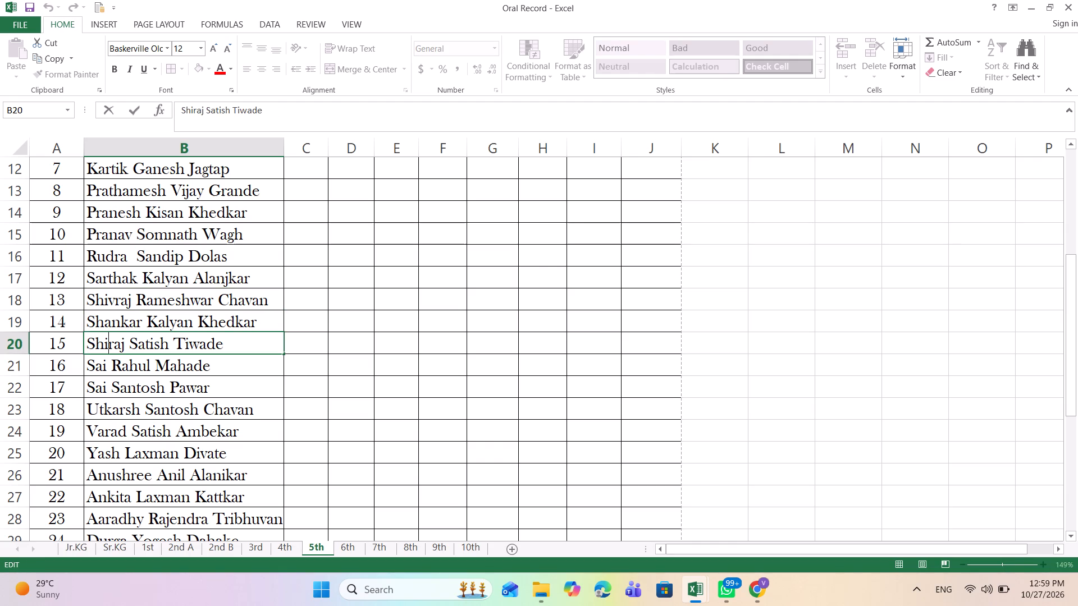
pyautogui.press('v')
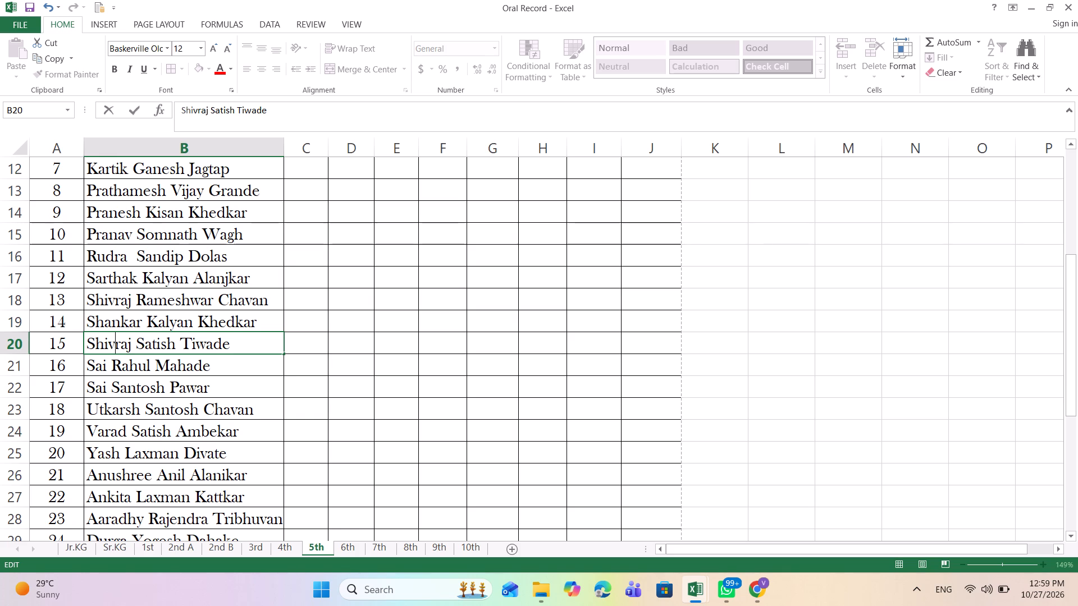
pyautogui.scroll(-2, 158, 464)
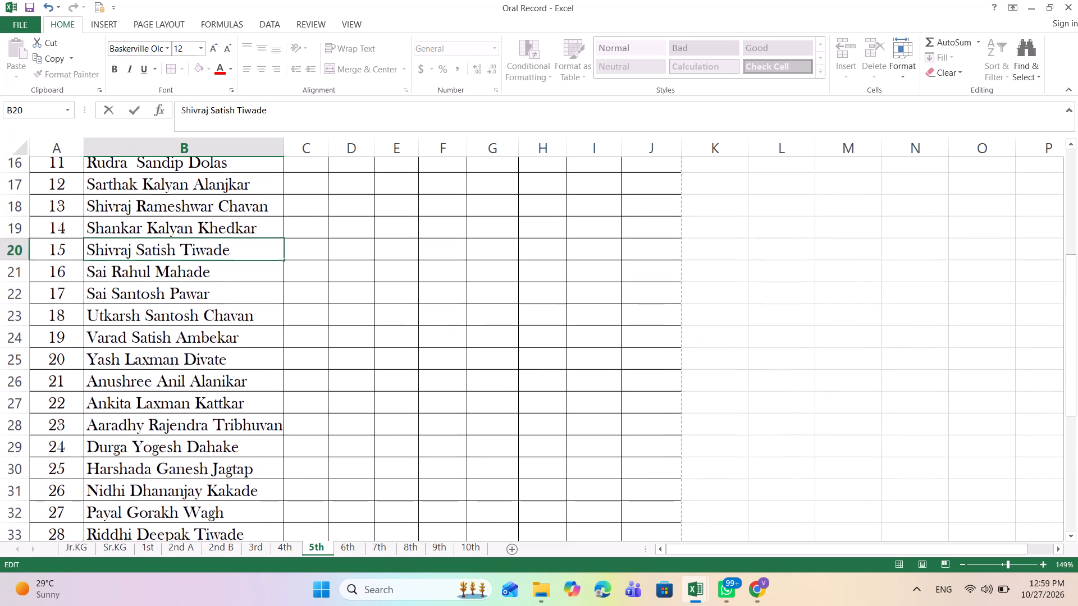
pyautogui.scroll(-2, 158, 464)
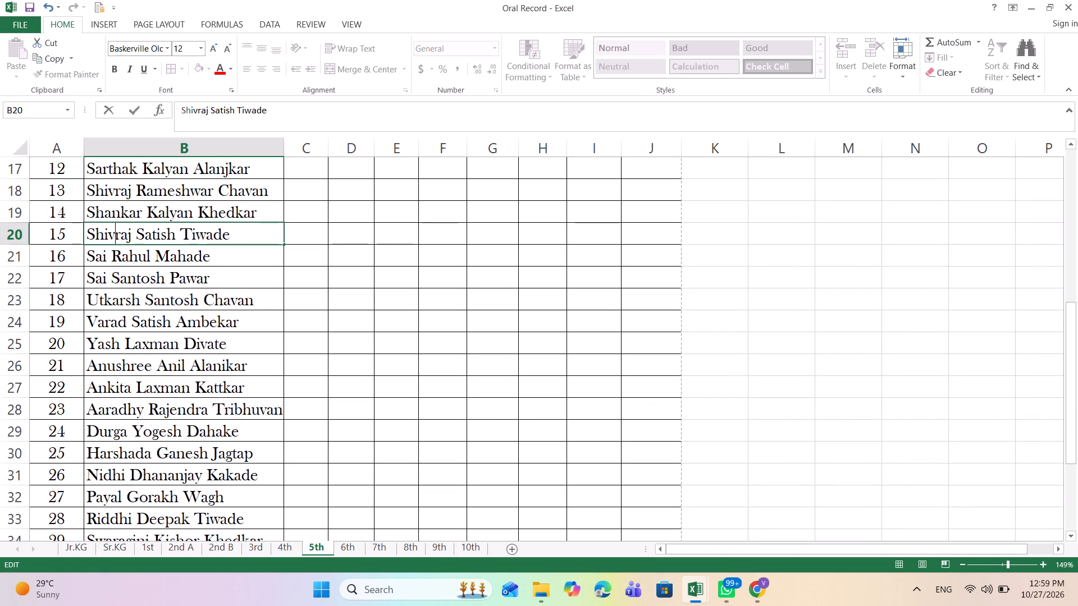
pyautogui.doubleClick(227, 370)
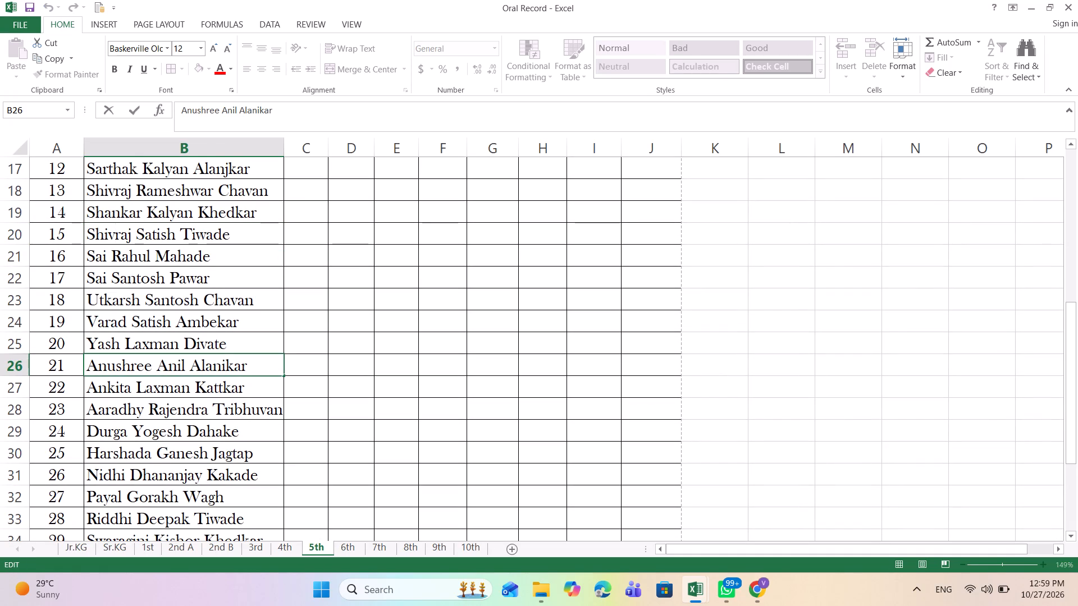
pyautogui.press('BackSpace')
pyautogui.press('j')
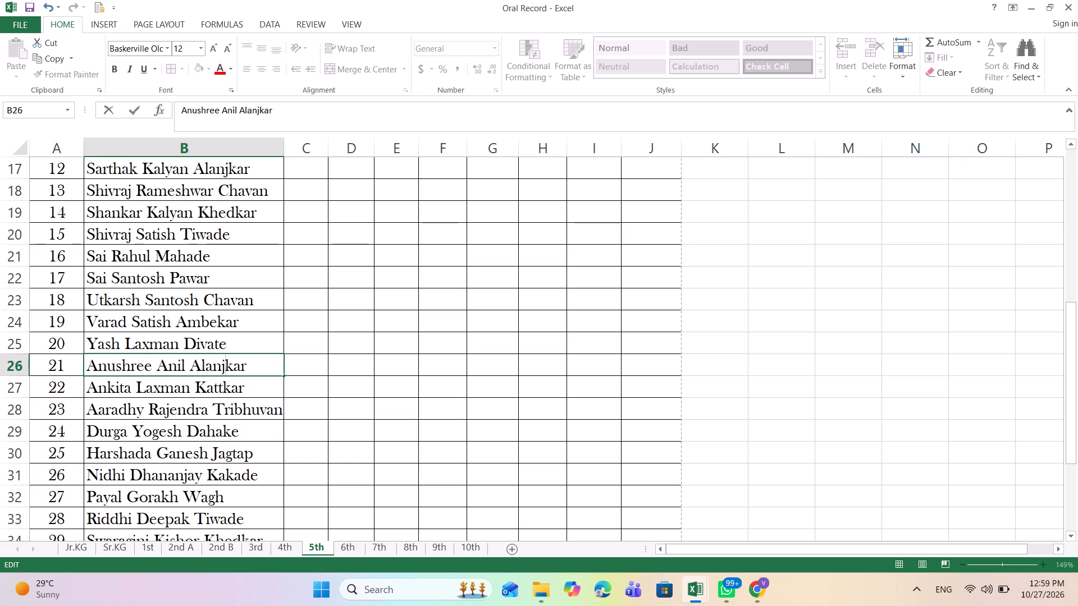
# Read through the remaining student names on the 5th sheet, down to the signature line, for misspellings.
pyautogui.scroll(-2, 156, 505)
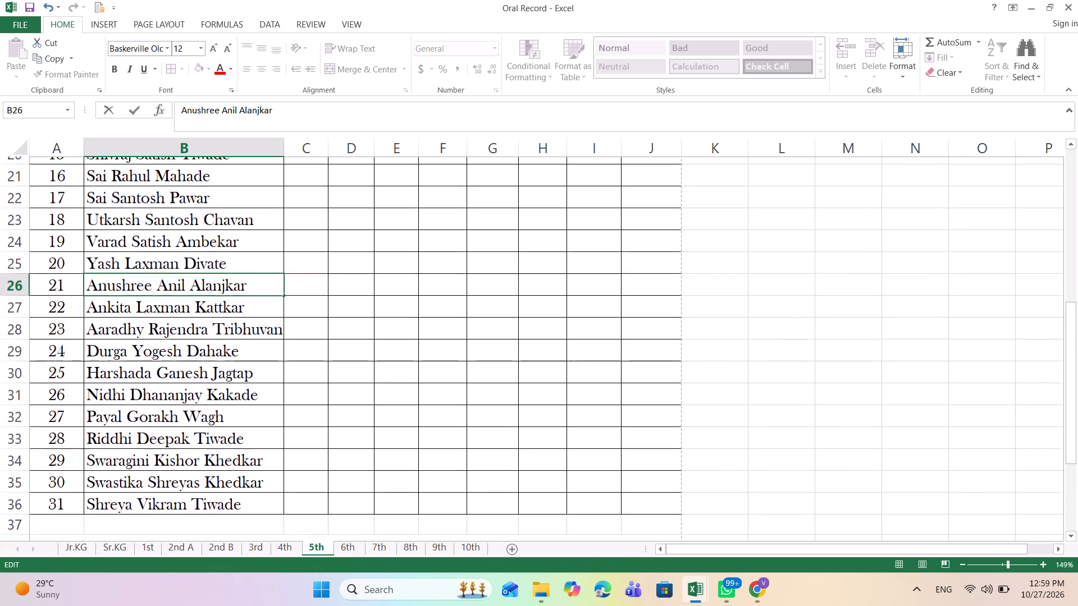
pyautogui.scroll(-1, 156, 505)
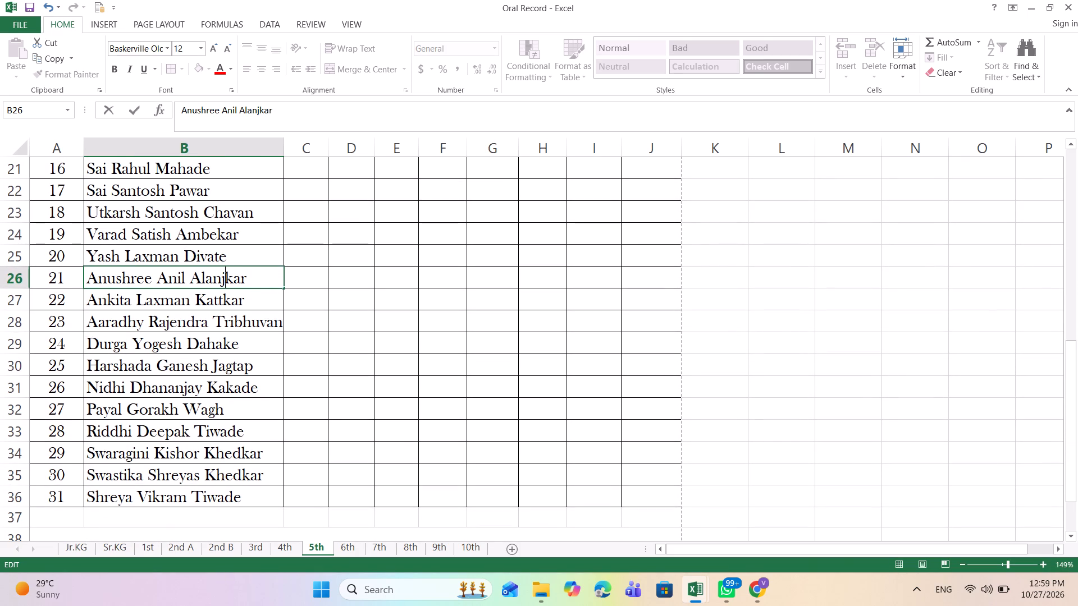
pyautogui.scroll(-1, 156, 505)
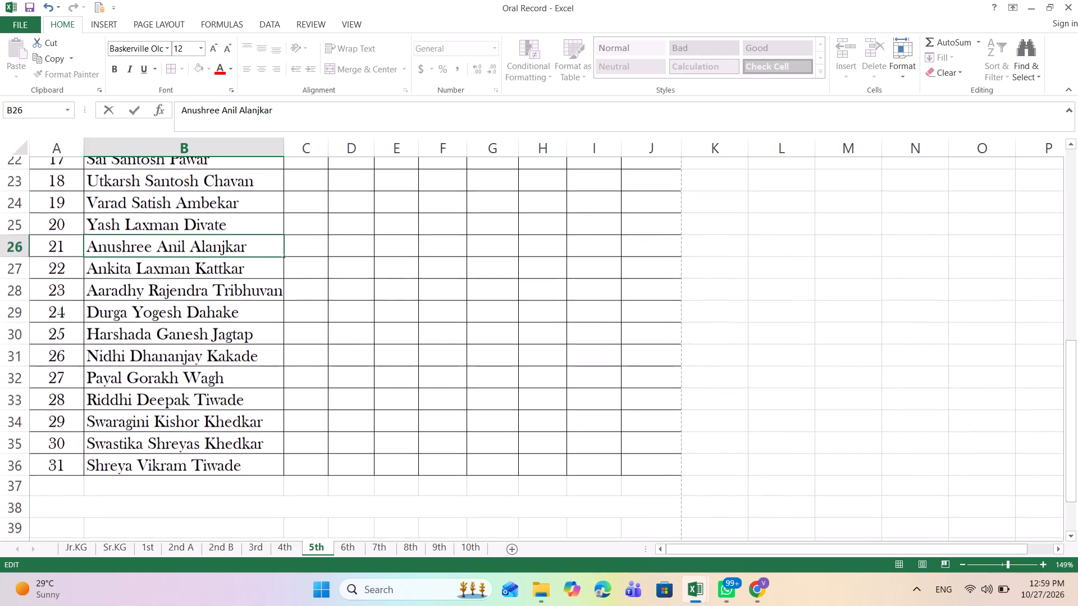
pyautogui.scroll(-2, 156, 502)
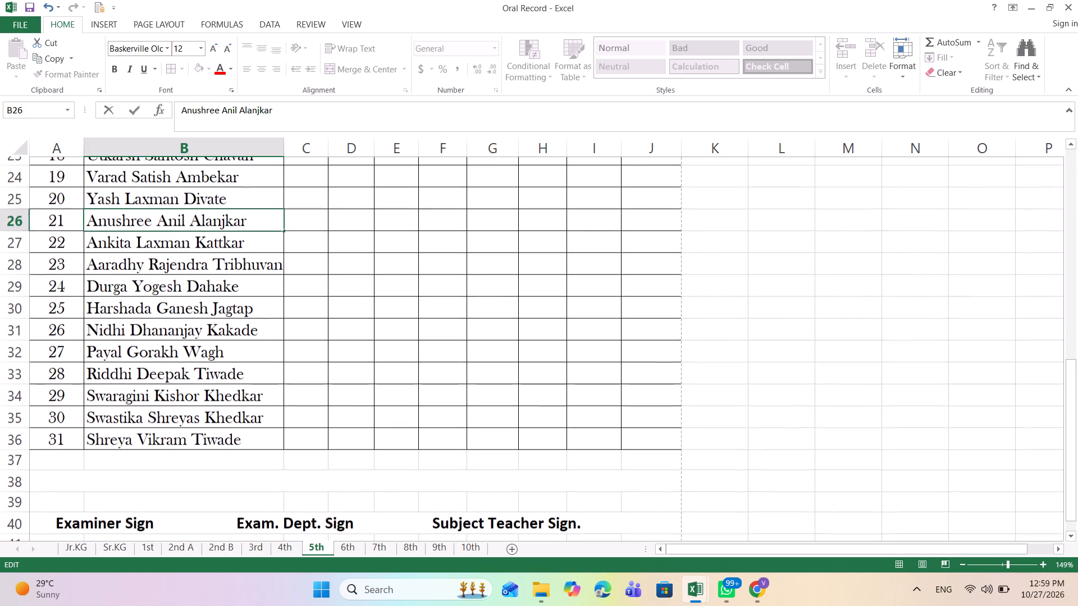
pyautogui.scroll(-1, 156, 502)
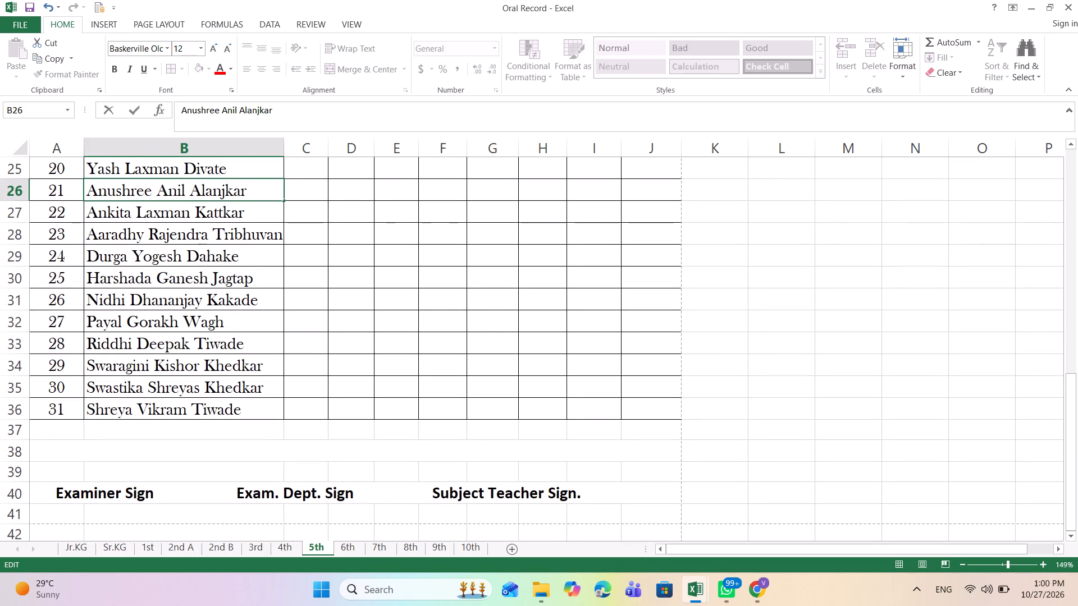
pyautogui.click(346, 550)
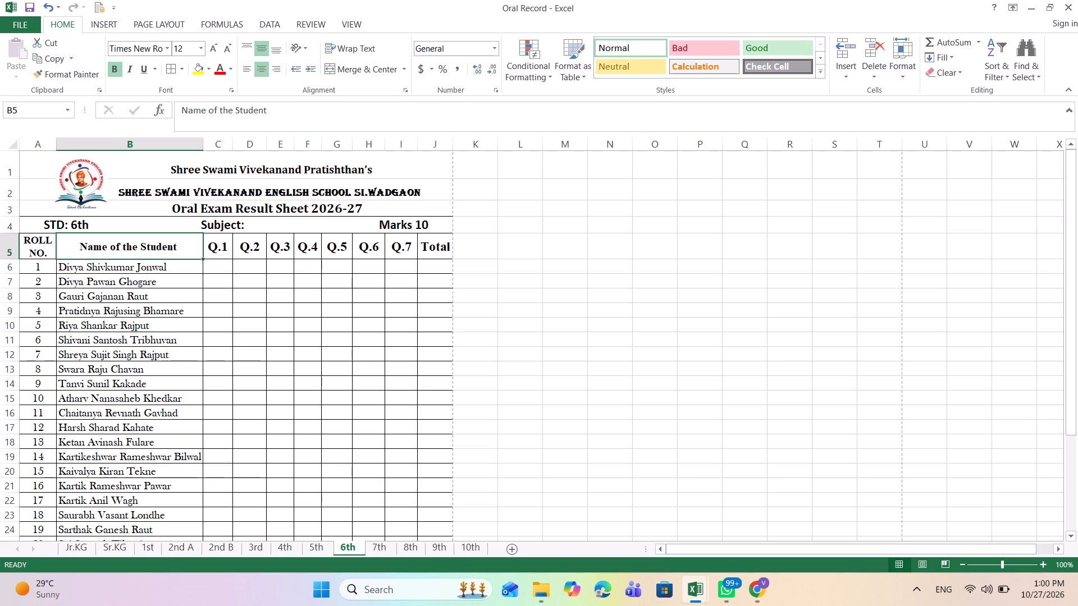
pyautogui.doubleClick(114, 356)
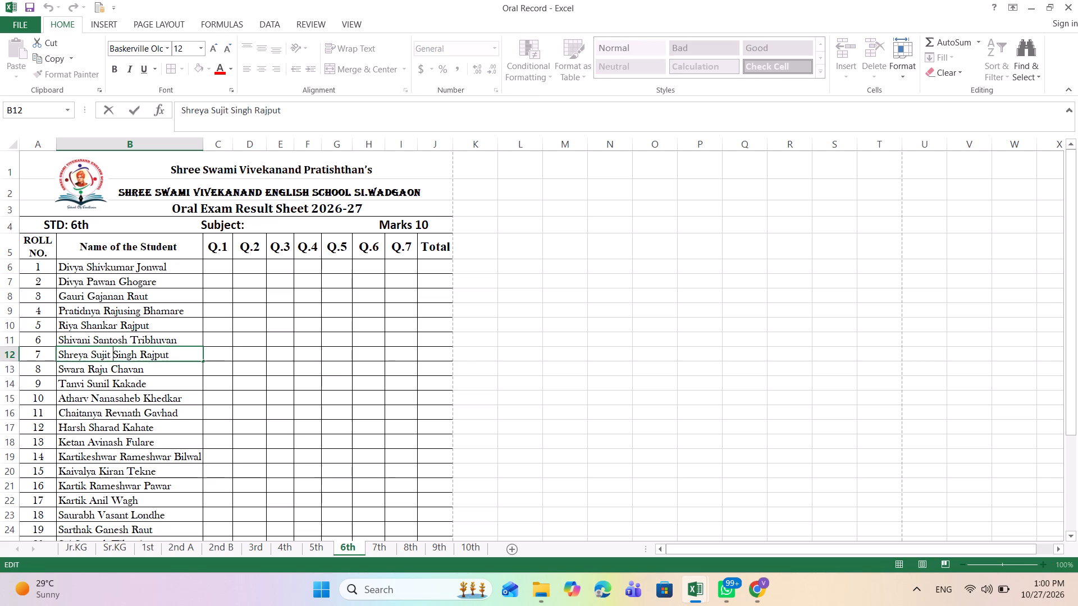
pyautogui.press('BackSpace')
pyautogui.press('Right')
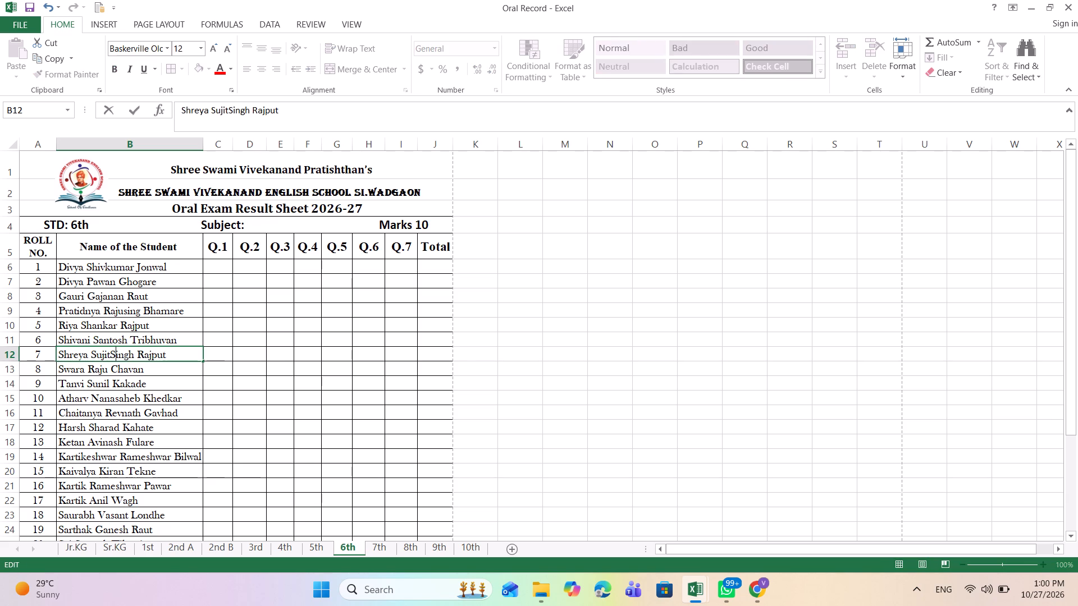
pyautogui.press('BackSpace')
pyautogui.press('s')
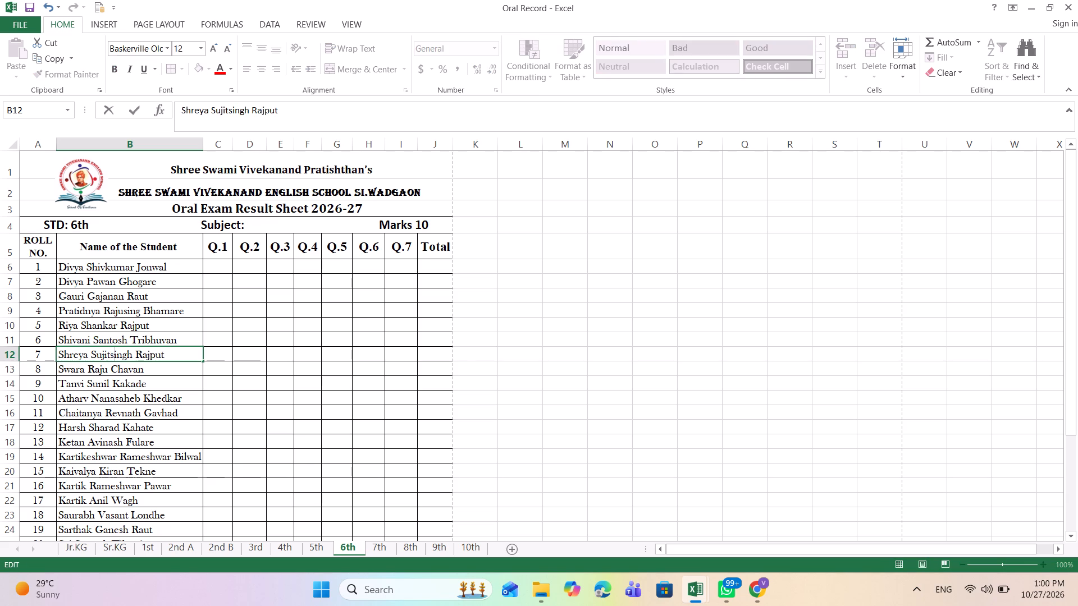
pyautogui.click(106, 356)
pyautogui.press('BackSpace')
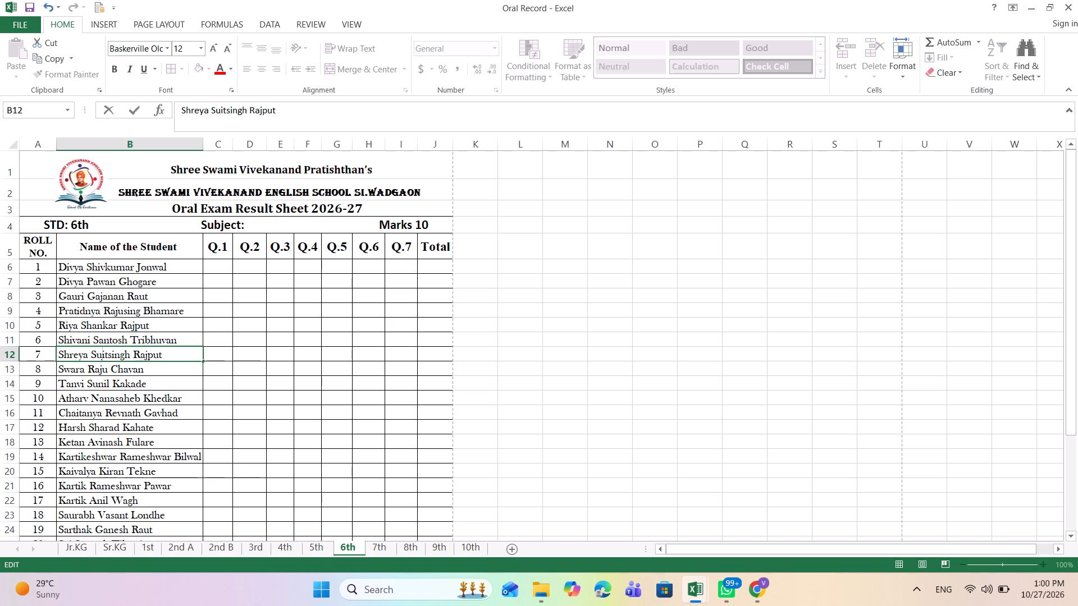
pyautogui.press('j')
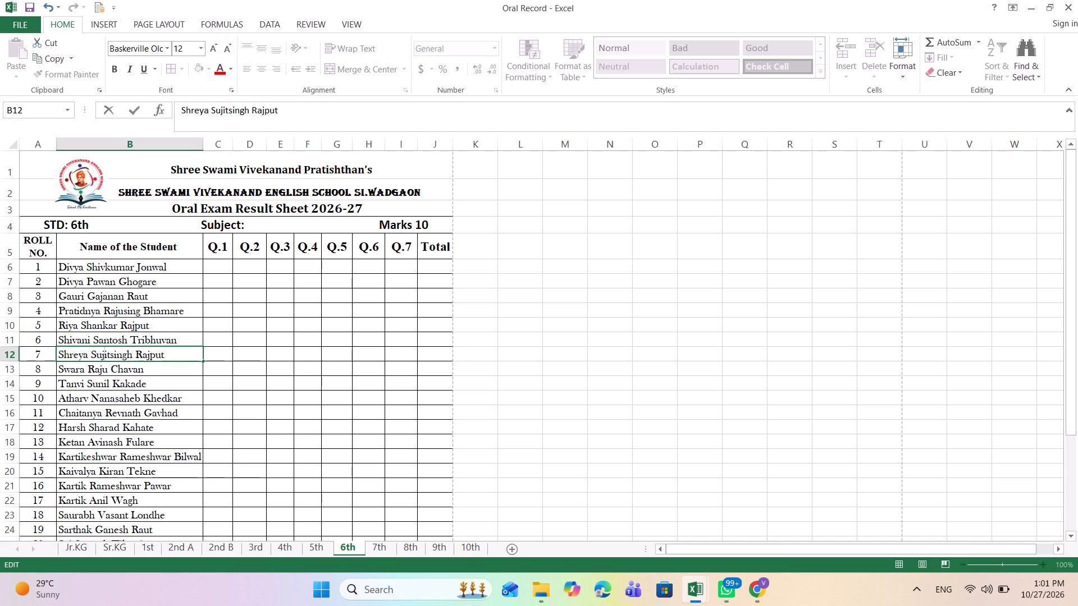
pyautogui.doubleClick(121, 416)
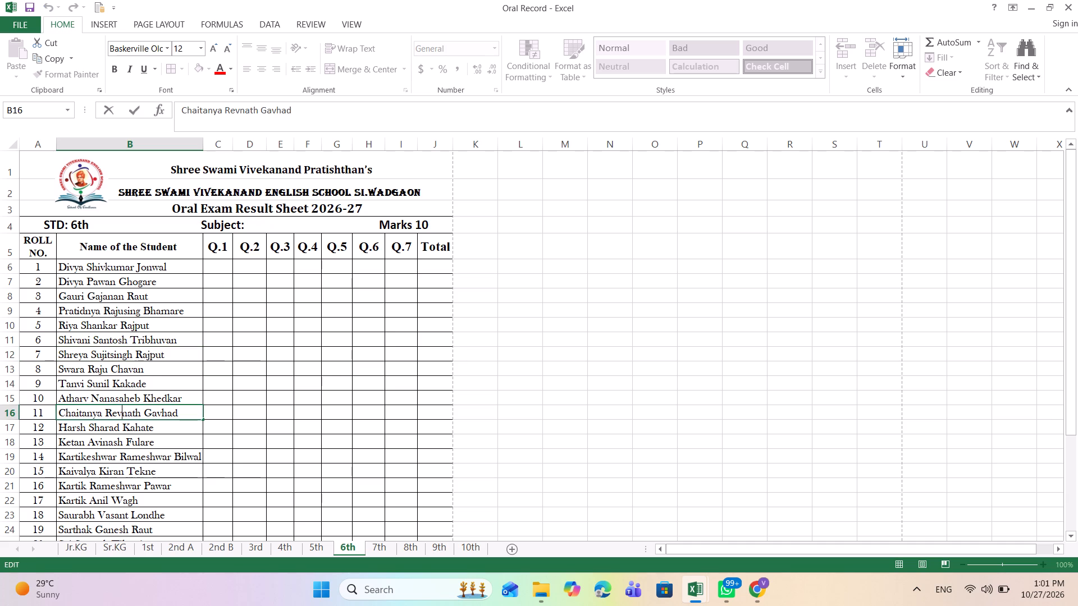
pyautogui.press('BackSpace')
pyautogui.press('u')
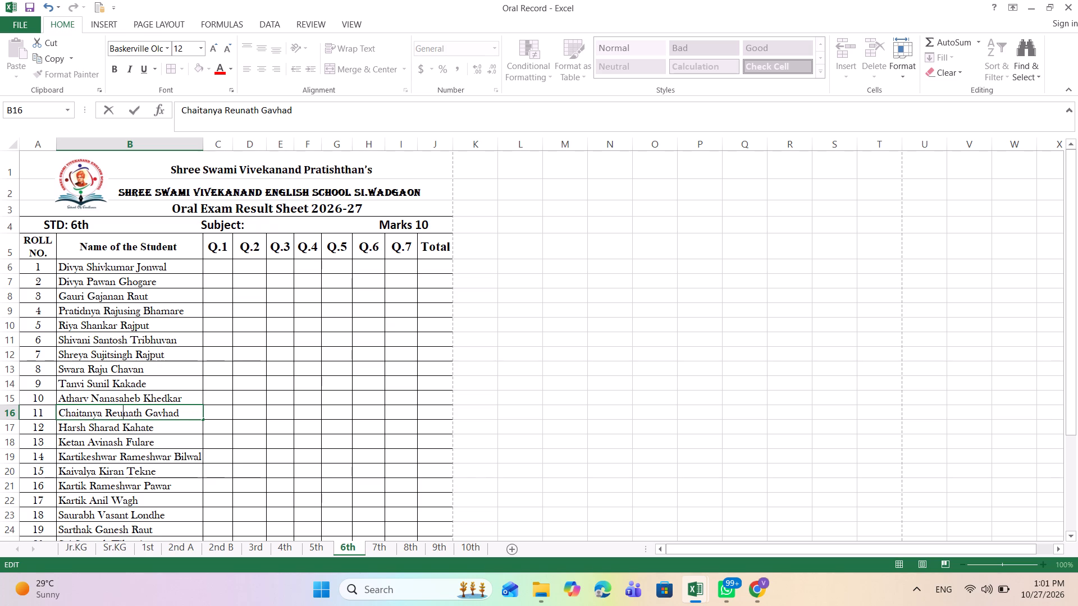
# Read through the remaining student names on the 6th sheet and the names on the 7th and 8th sheets for misspellings.
pyautogui.scroll(-2, 106, 483)
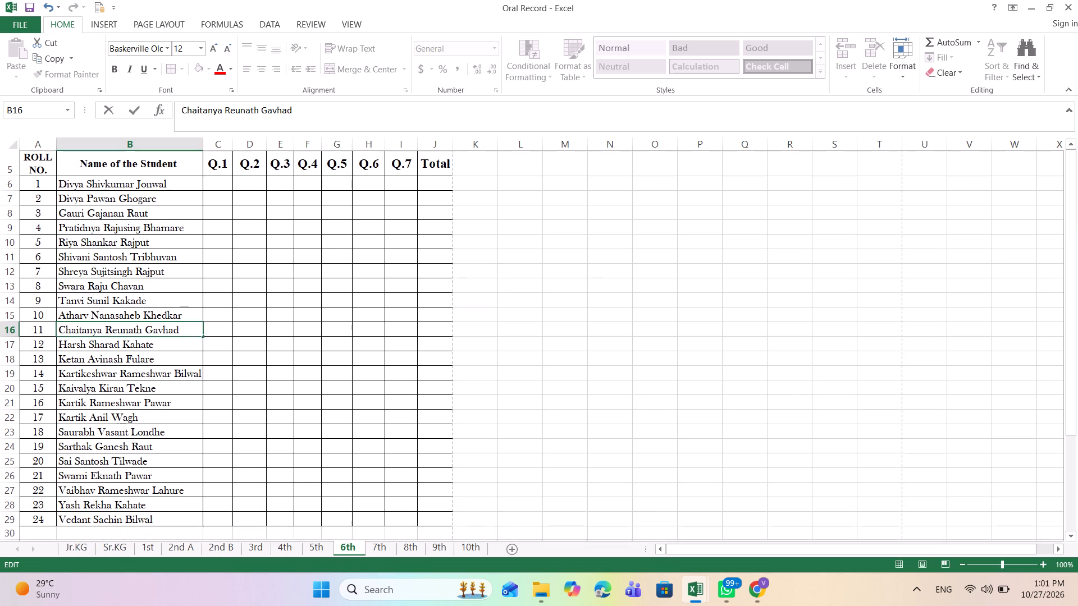
pyautogui.scroll(-1, 106, 483)
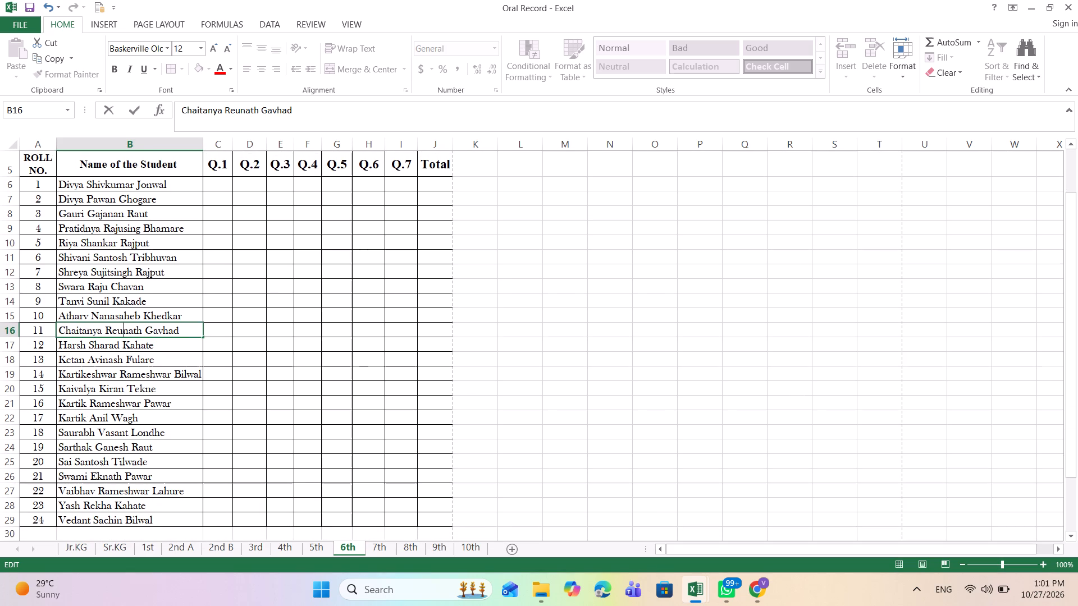
pyautogui.scroll(-1, 106, 483)
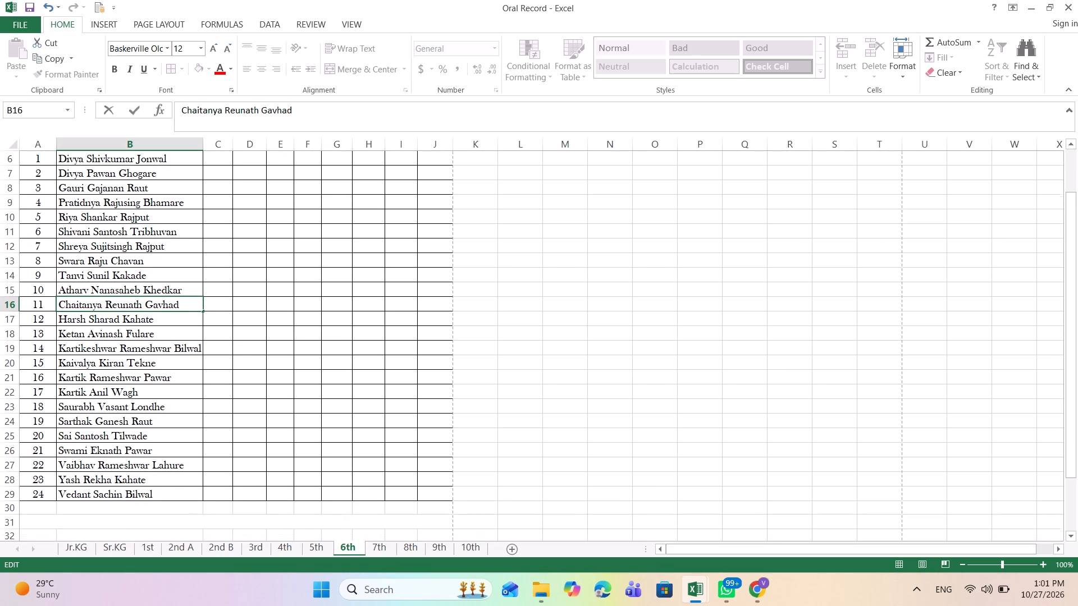
pyautogui.scroll(-1, 106, 483)
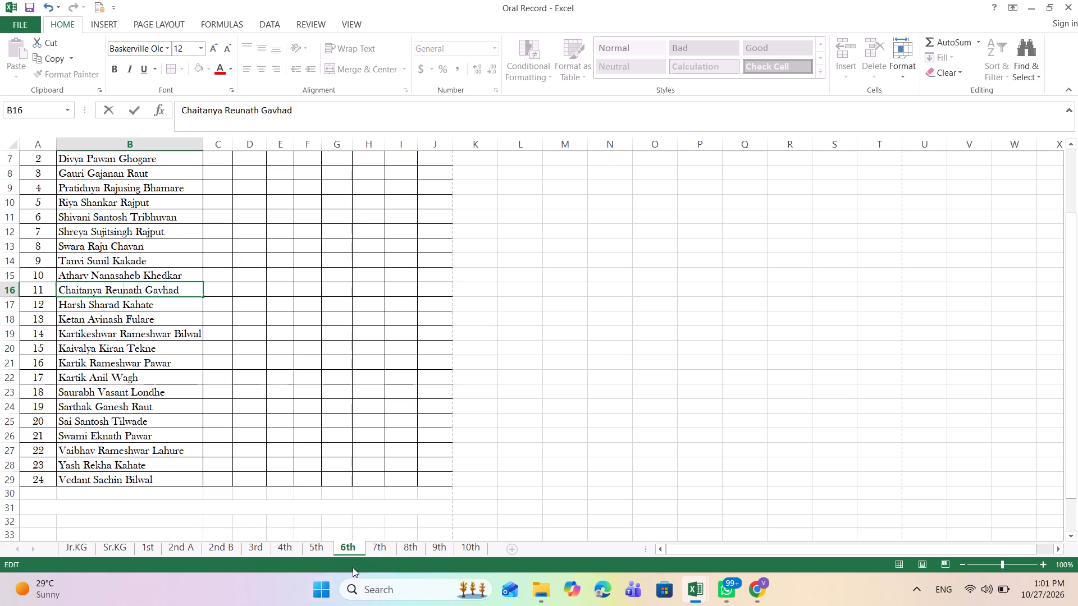
pyautogui.click(380, 547)
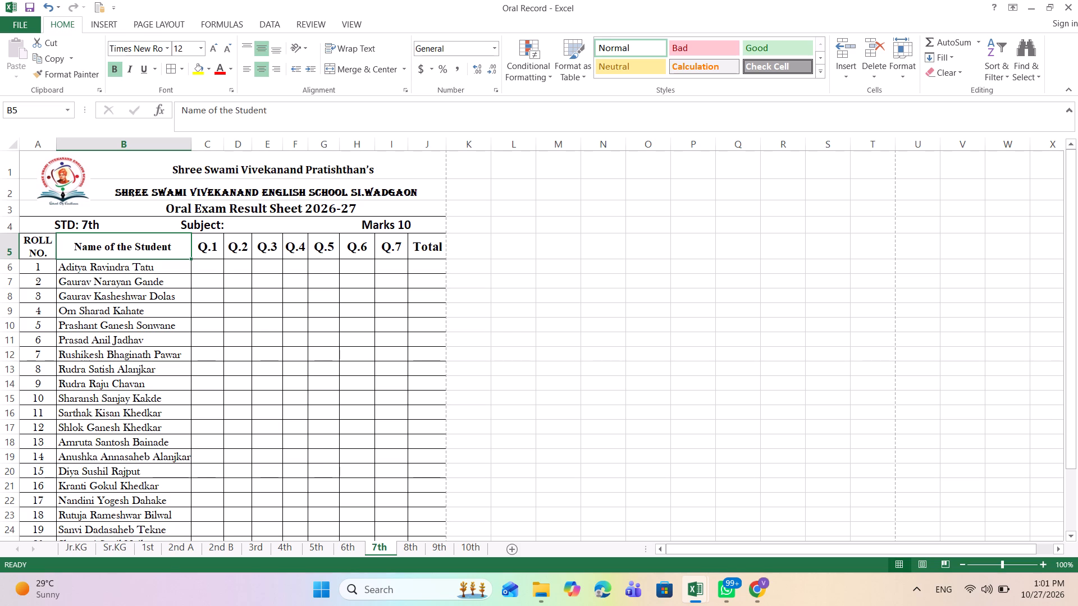
pyautogui.scroll(-4, 116, 471)
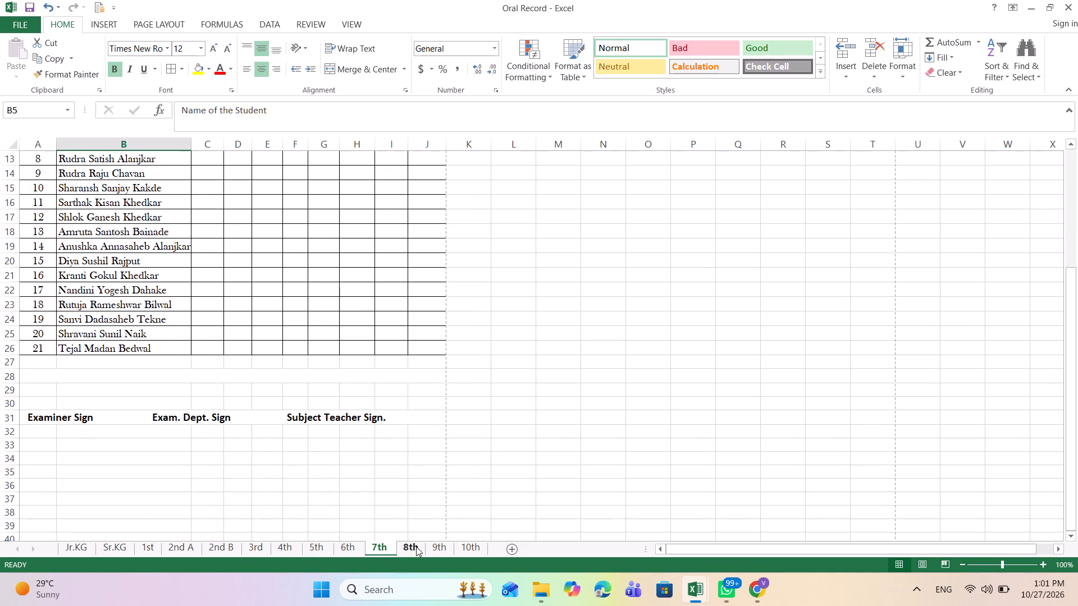
pyautogui.click(411, 552)
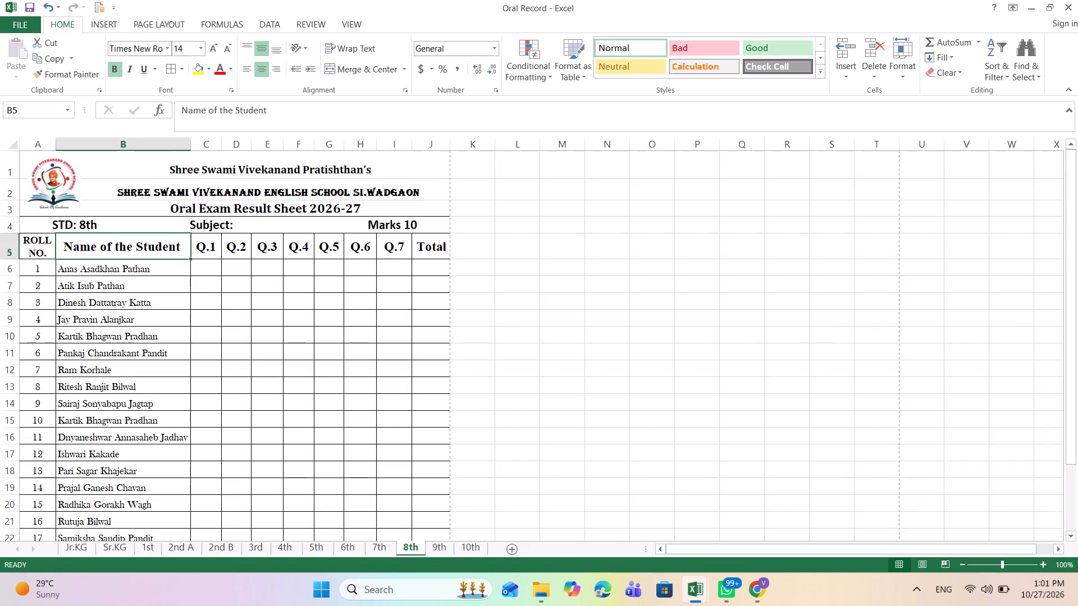
# Copy the middle name of the student with roll number 21 on the 9th sheet and return to the 6th sheet.
pyautogui.click(441, 549)
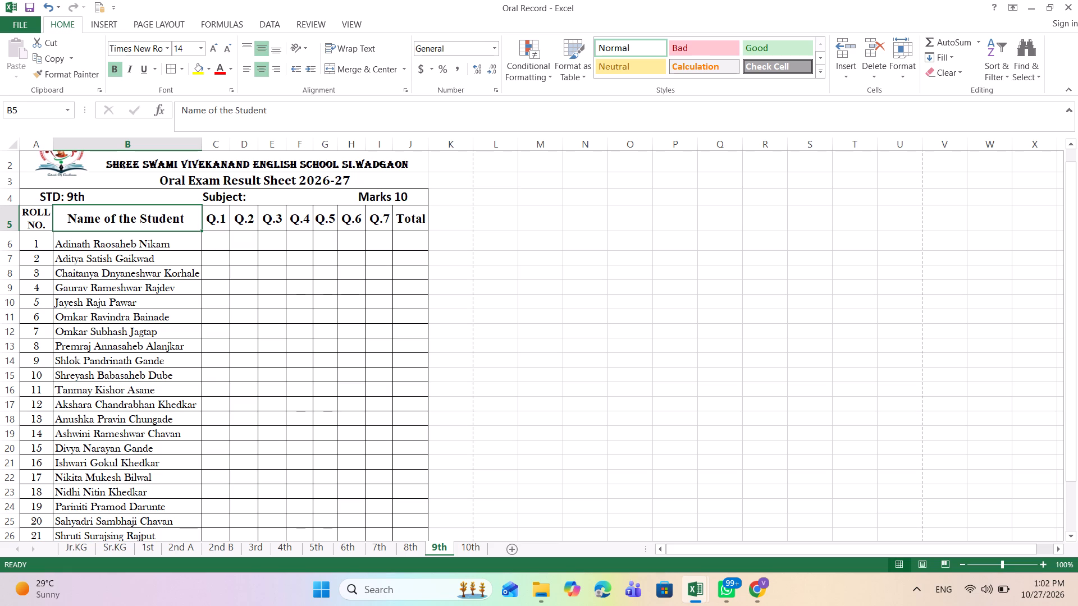
pyautogui.scroll(-2, 117, 428)
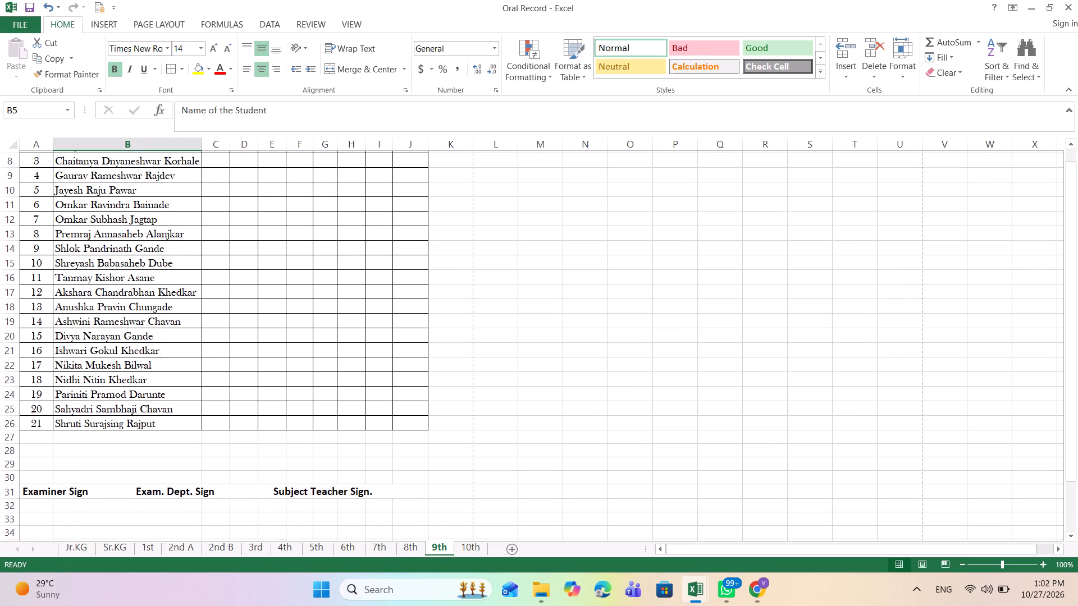
pyautogui.scroll(-1, 117, 428)
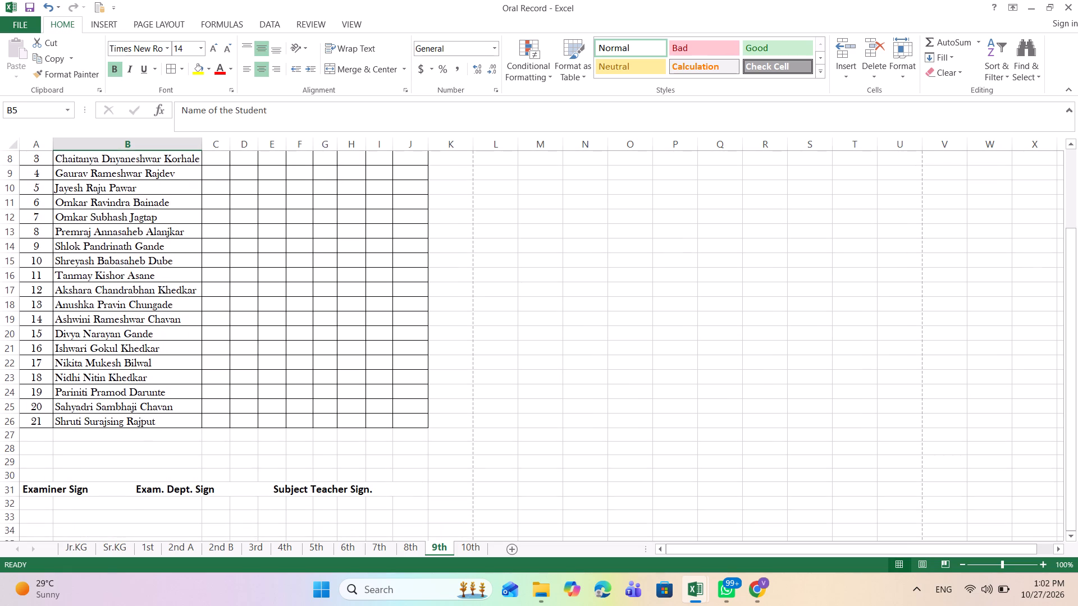
pyautogui.doubleClick(98, 423)
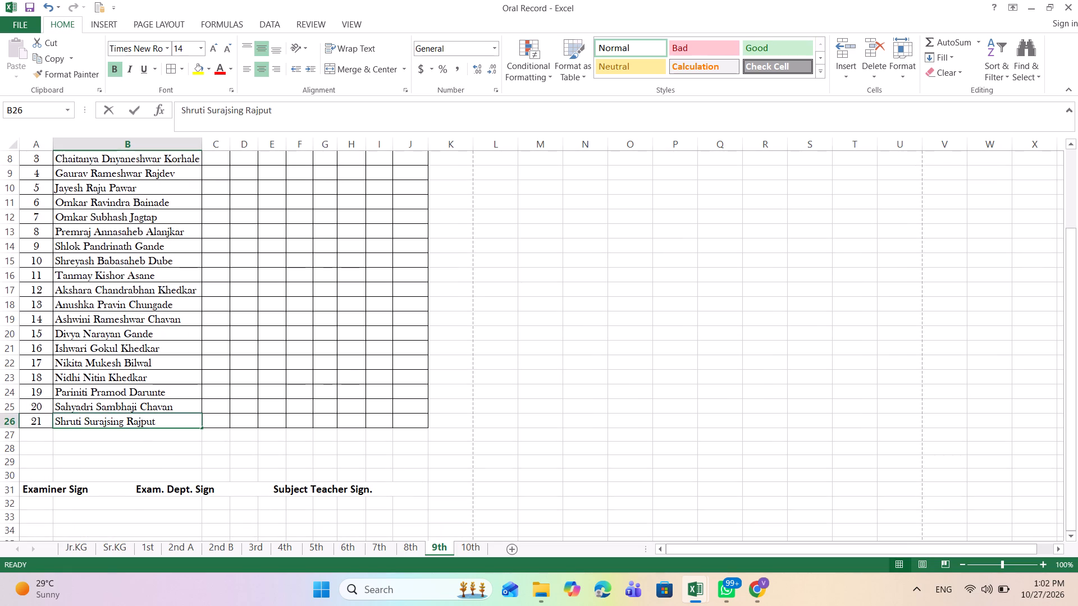
pyautogui.moveTo(121, 424); pyautogui.dragTo(104, 424)
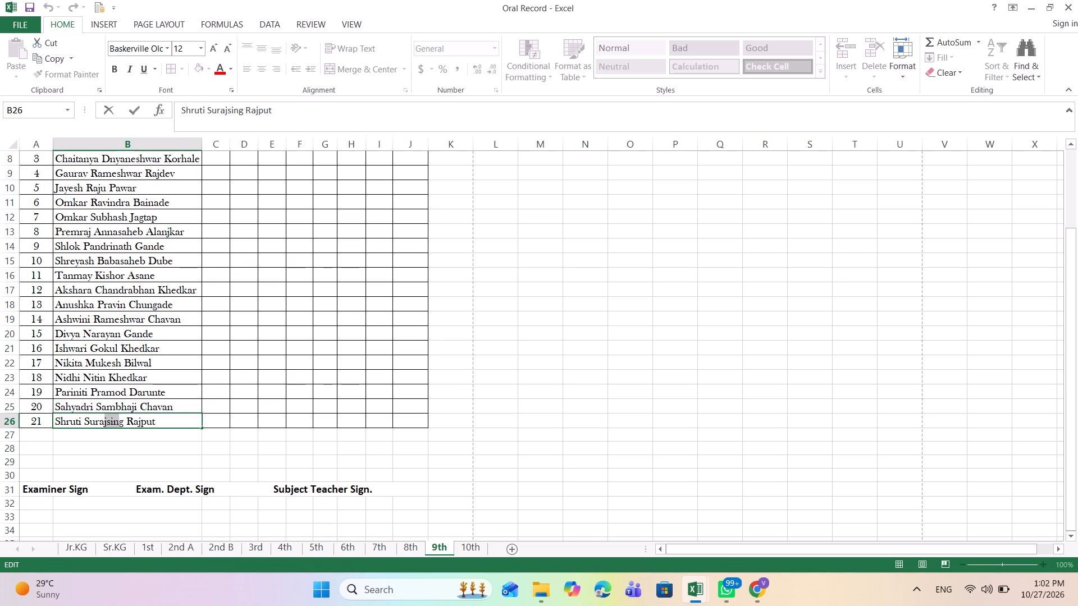
pyautogui.moveTo(104, 424); pyautogui.dragTo(89, 424)
pyautogui.moveTo(89, 424); pyautogui.dragTo(88, 424)
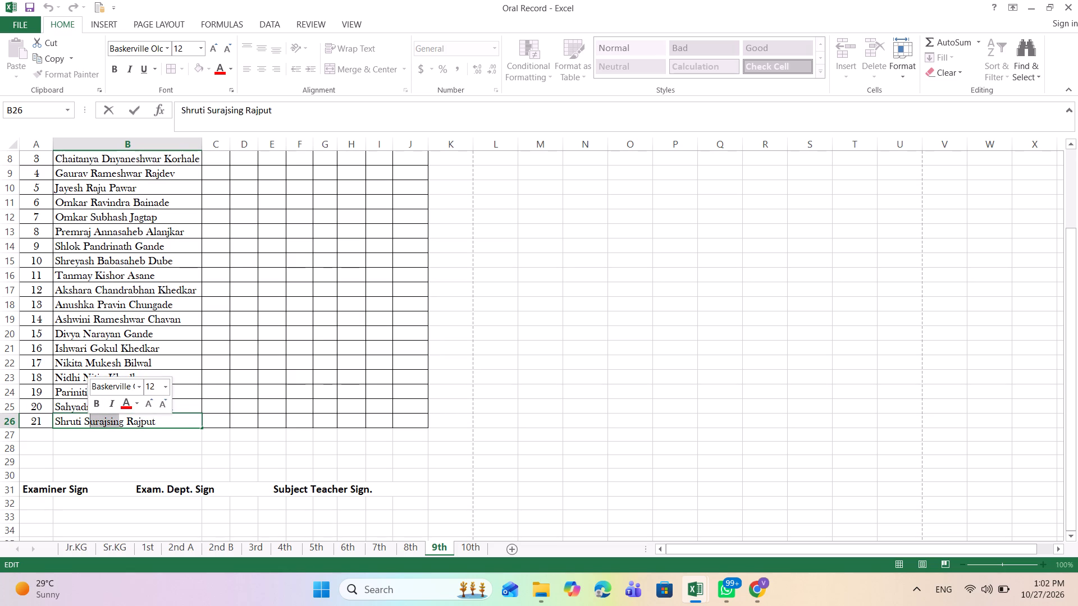
pyautogui.hotkey('shift', 'Left')
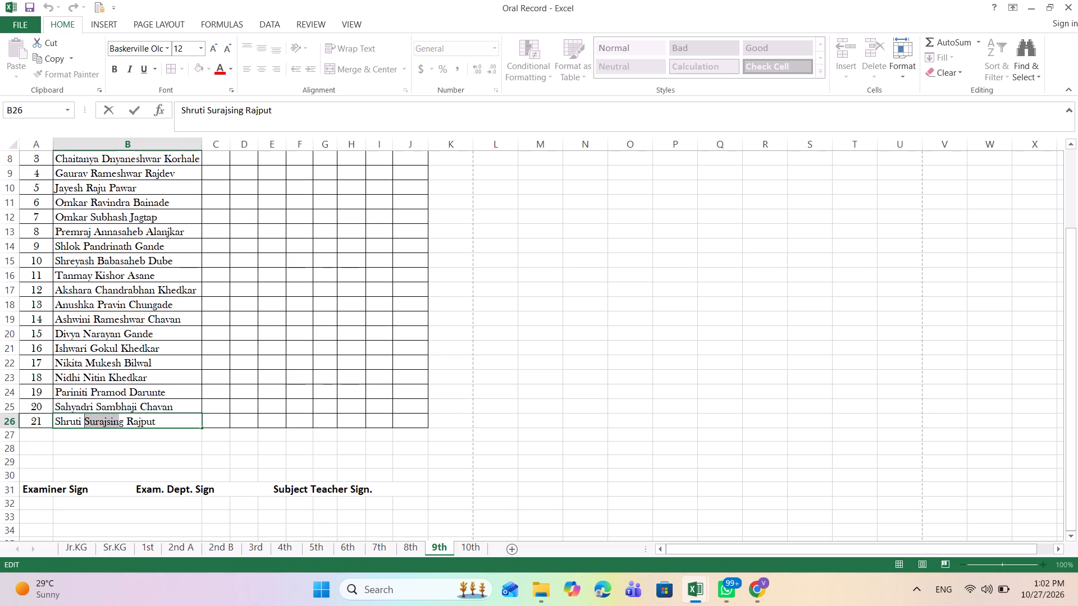
pyautogui.hotkey('ctrl', 'c')
pyautogui.hotkey('ctrl', 'c')
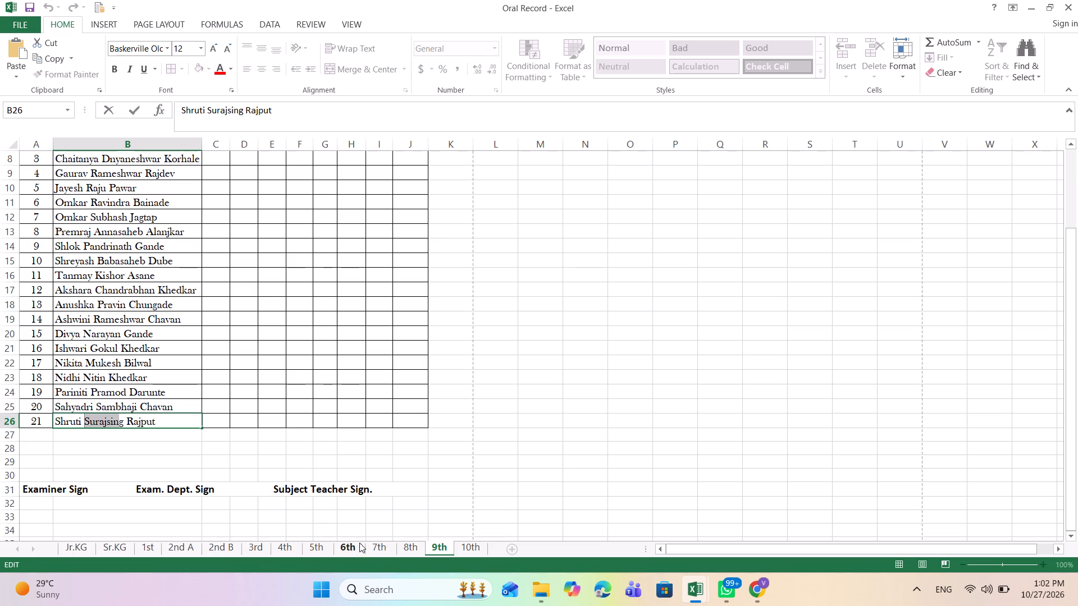
pyautogui.click(345, 546)
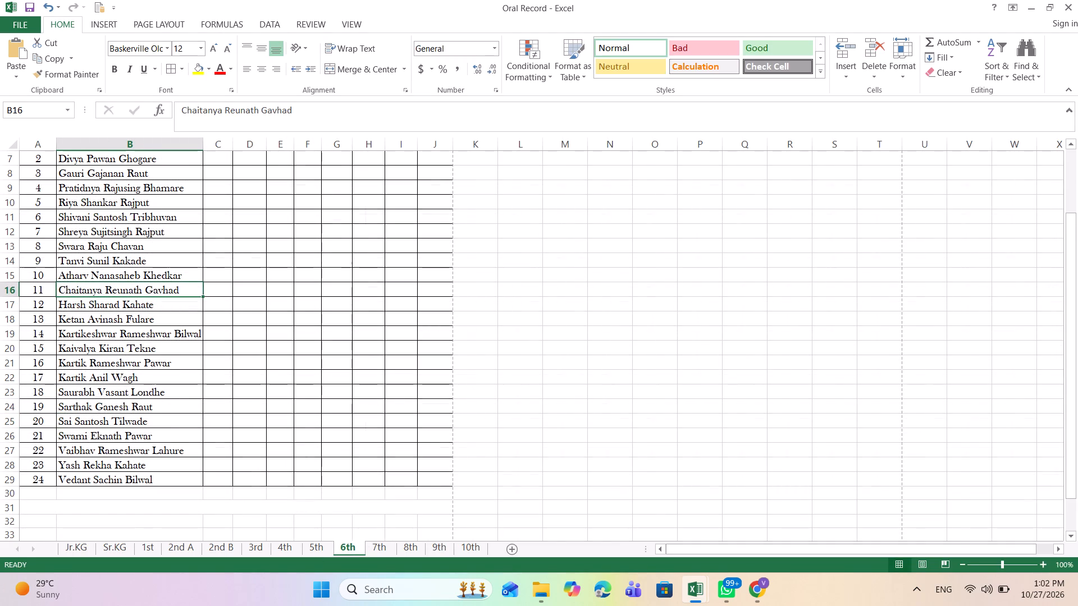
pyautogui.scroll(1, 80, 397)
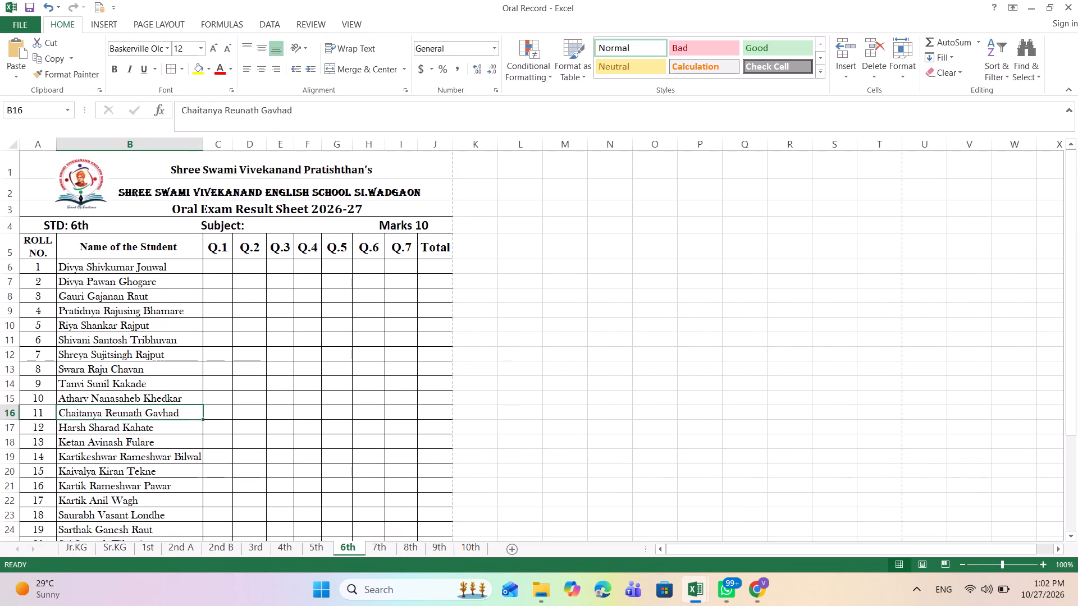
pyautogui.click(111, 355)
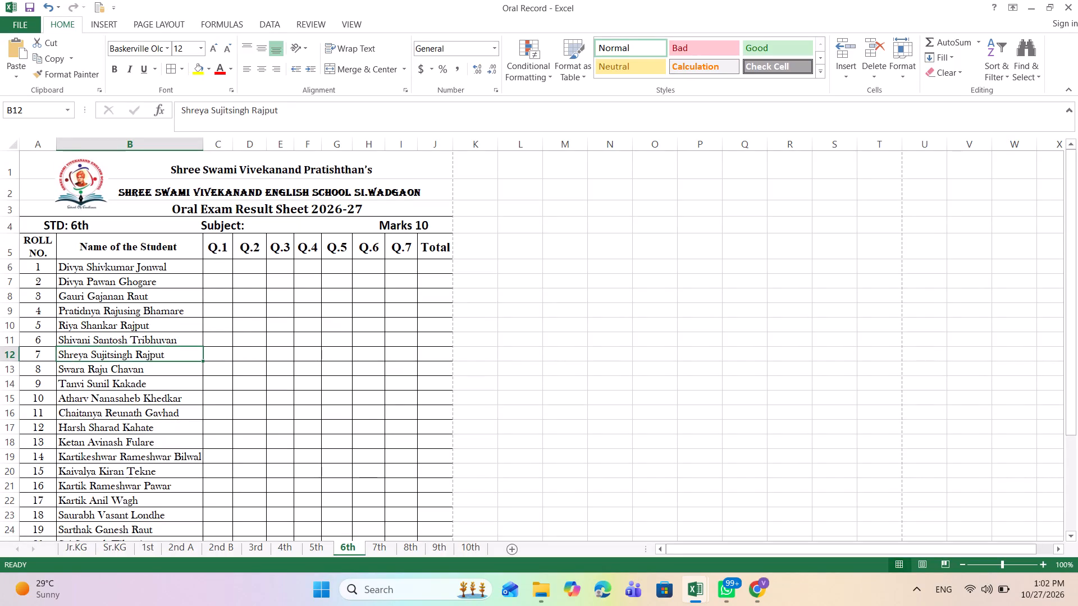
pyautogui.doubleClick(133, 358)
pyautogui.moveTo(133, 358); pyautogui.dragTo(129, 358)
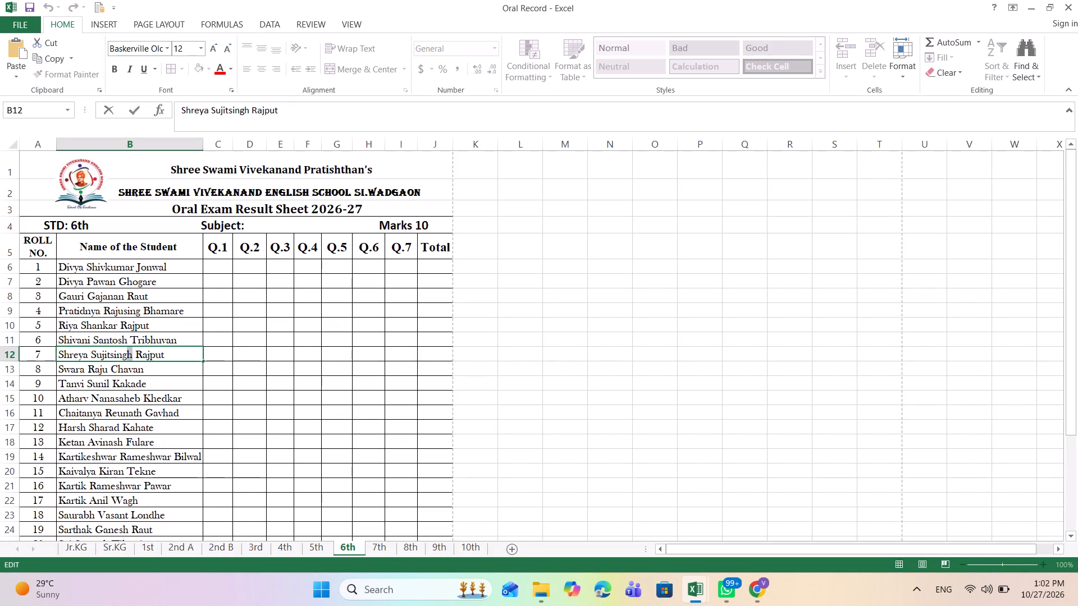
pyautogui.moveTo(129, 358); pyautogui.dragTo(92, 355)
pyautogui.moveTo(92, 355); pyautogui.dragTo(93, 353)
pyautogui.hotkey('ctrl', 'v')
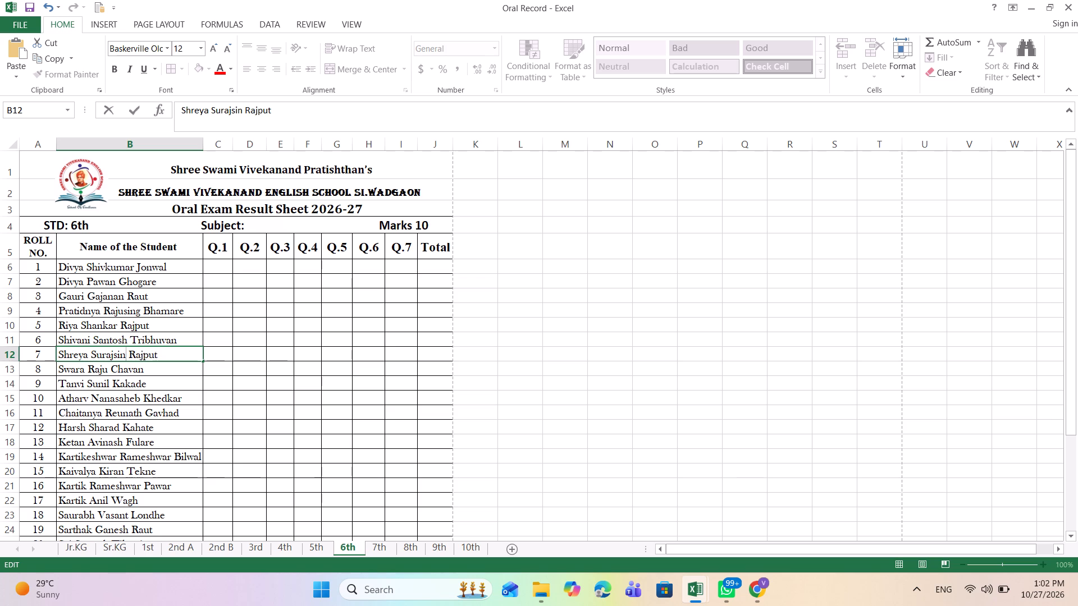